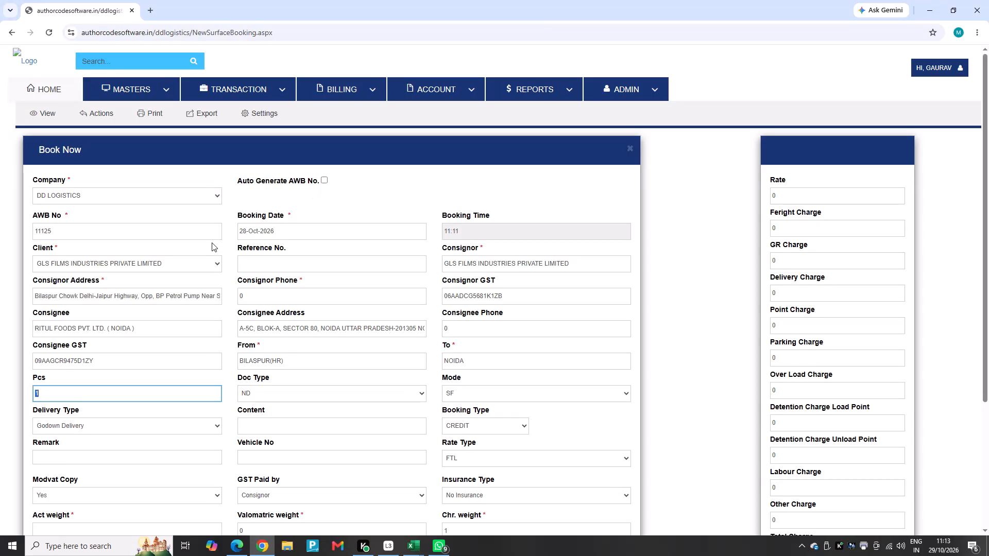
Open the Edit Booking form and load the booking with AWB number 1129.
click(166, 53)
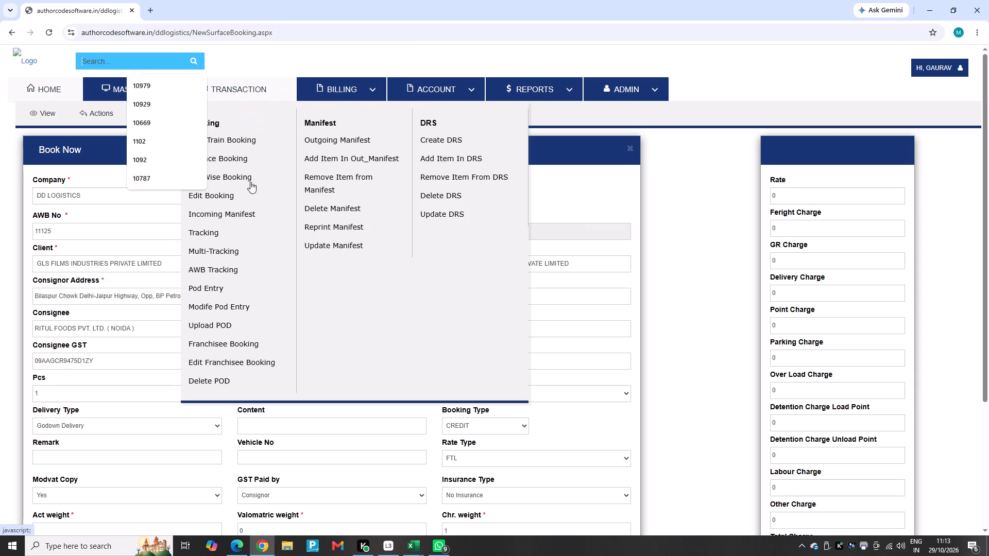
click(233, 200)
click(220, 194)
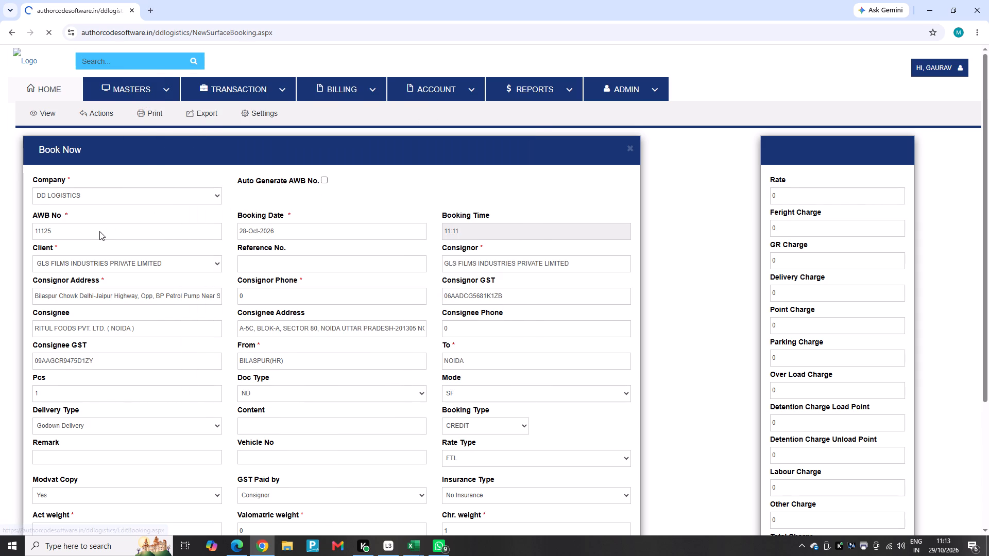
click(289, 174)
click(264, 190)
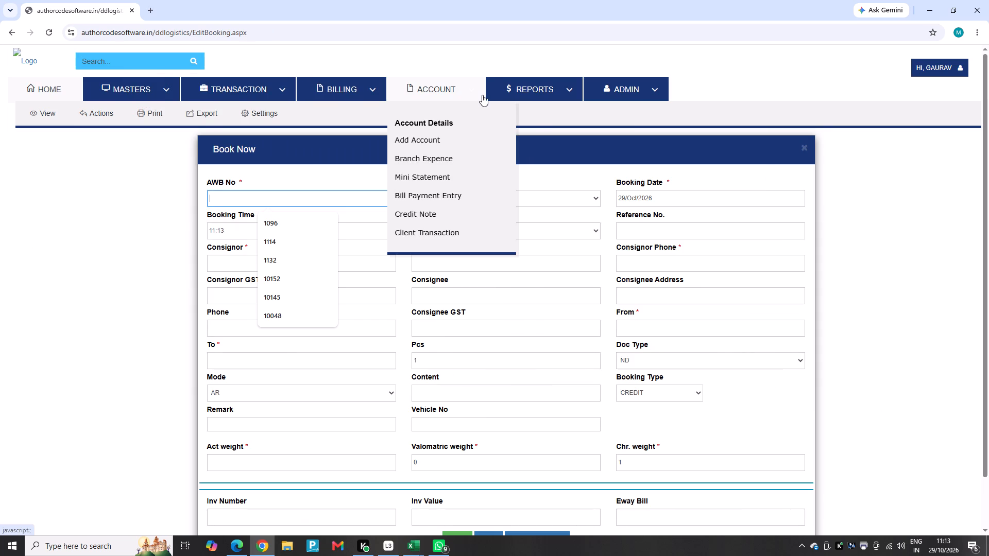
text(129)
key(BackSpace)
key(BackSpace)
text(129)
key(Tab)
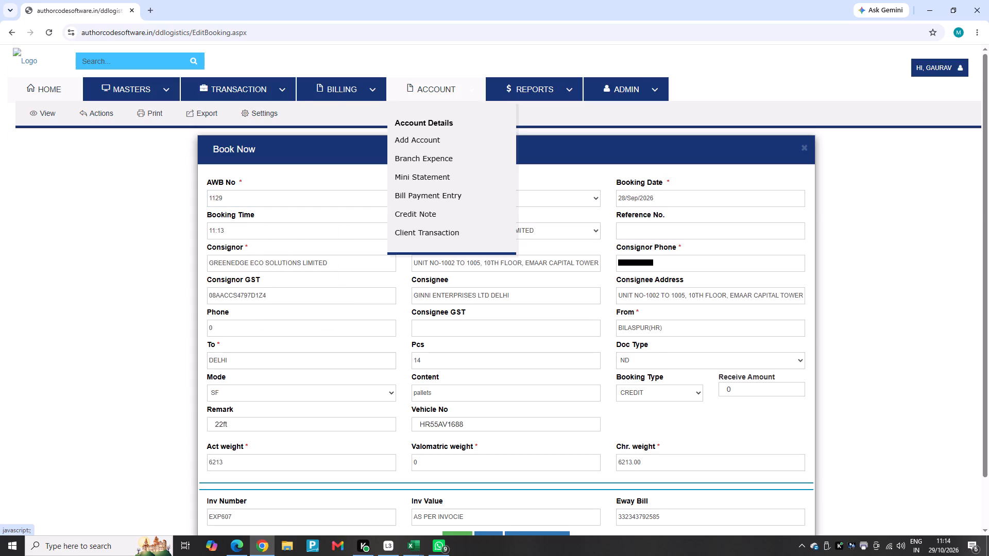
scroll(480, 253, down, 1)
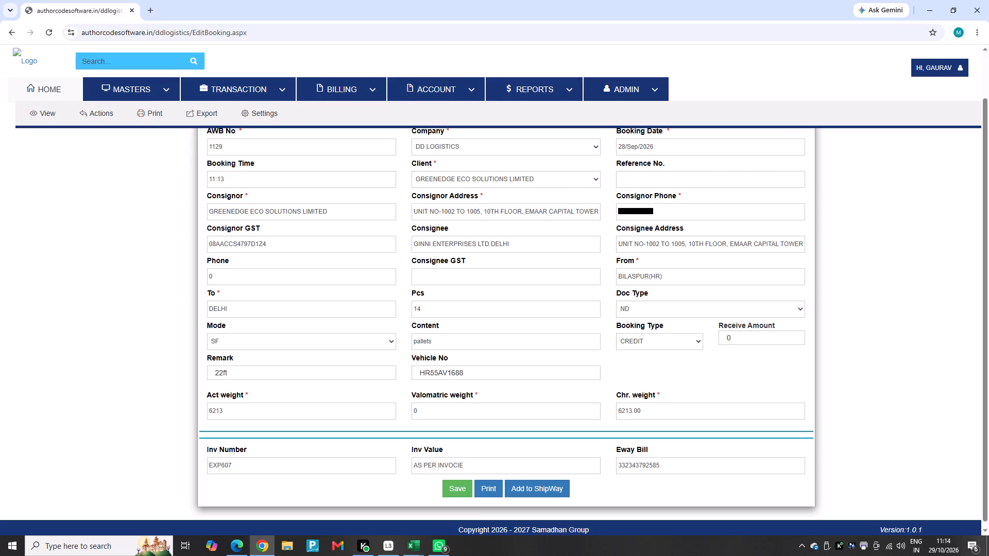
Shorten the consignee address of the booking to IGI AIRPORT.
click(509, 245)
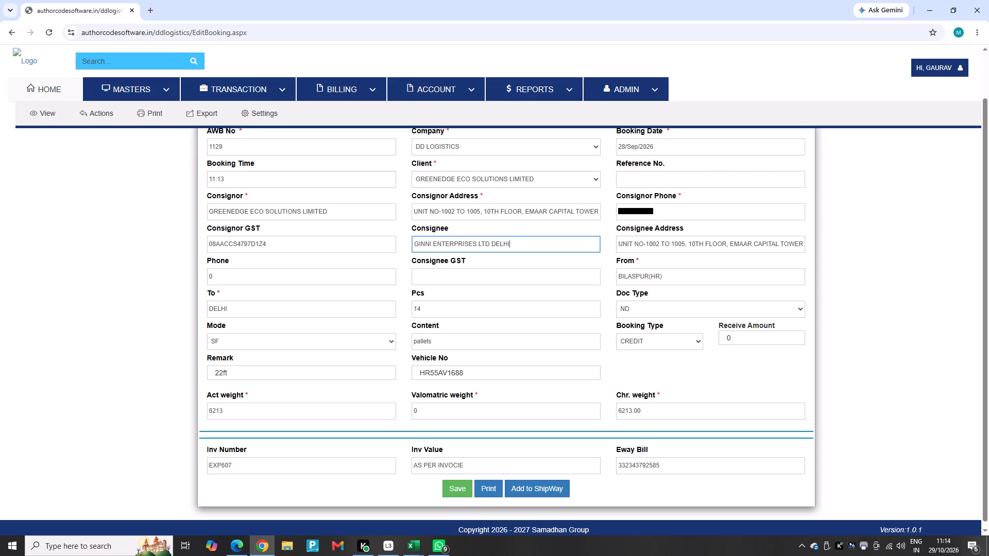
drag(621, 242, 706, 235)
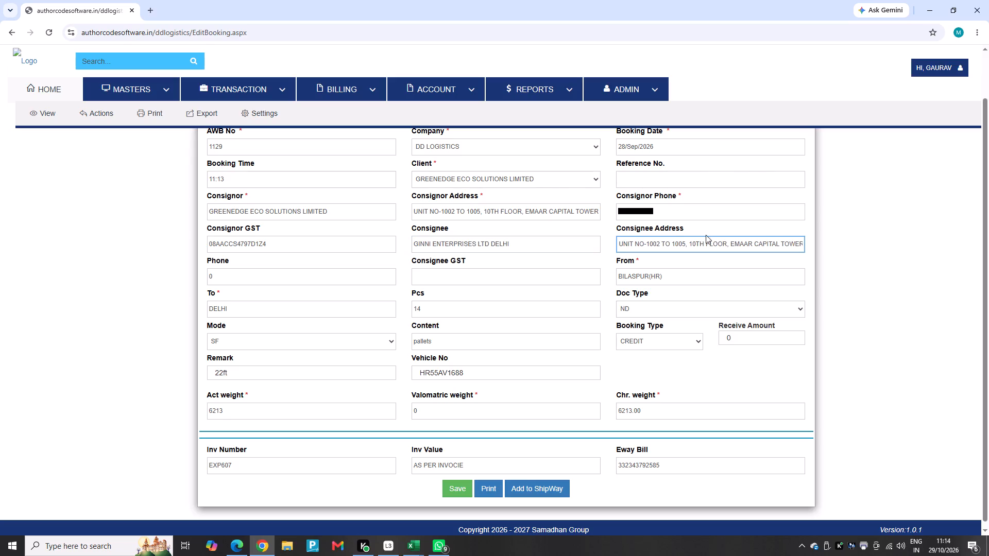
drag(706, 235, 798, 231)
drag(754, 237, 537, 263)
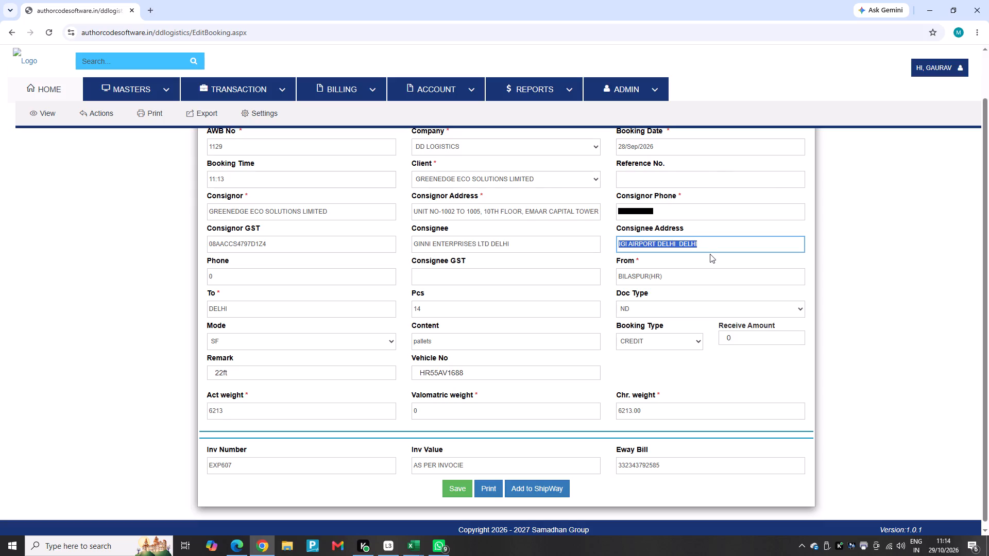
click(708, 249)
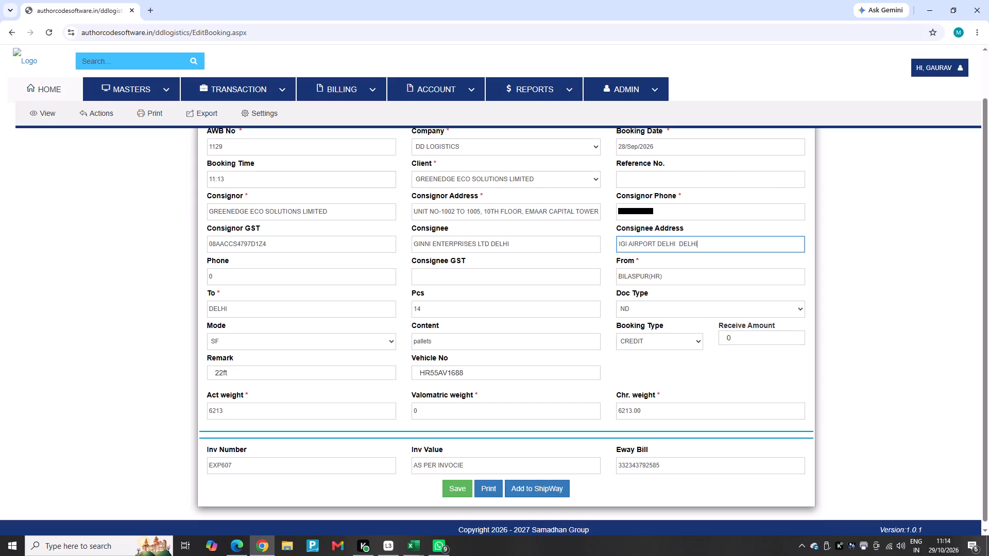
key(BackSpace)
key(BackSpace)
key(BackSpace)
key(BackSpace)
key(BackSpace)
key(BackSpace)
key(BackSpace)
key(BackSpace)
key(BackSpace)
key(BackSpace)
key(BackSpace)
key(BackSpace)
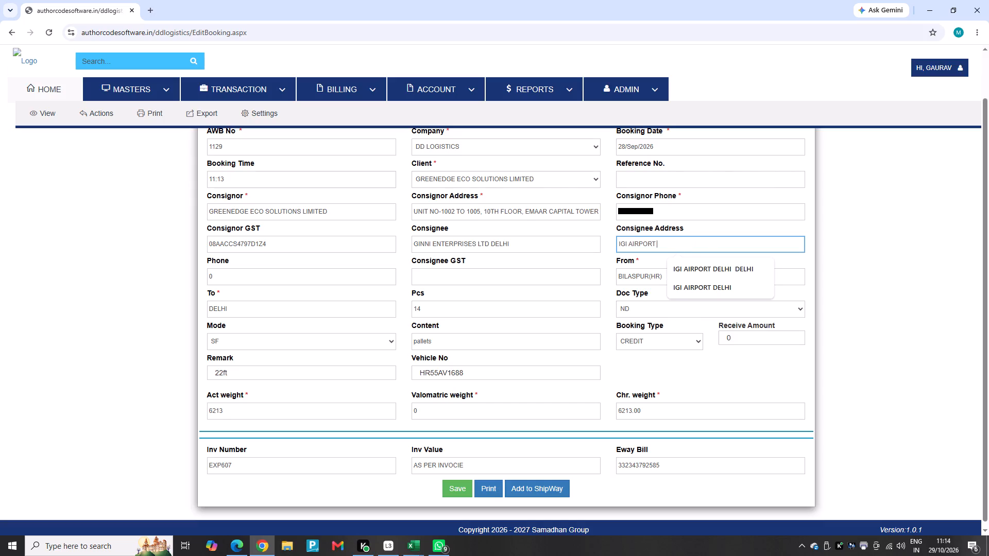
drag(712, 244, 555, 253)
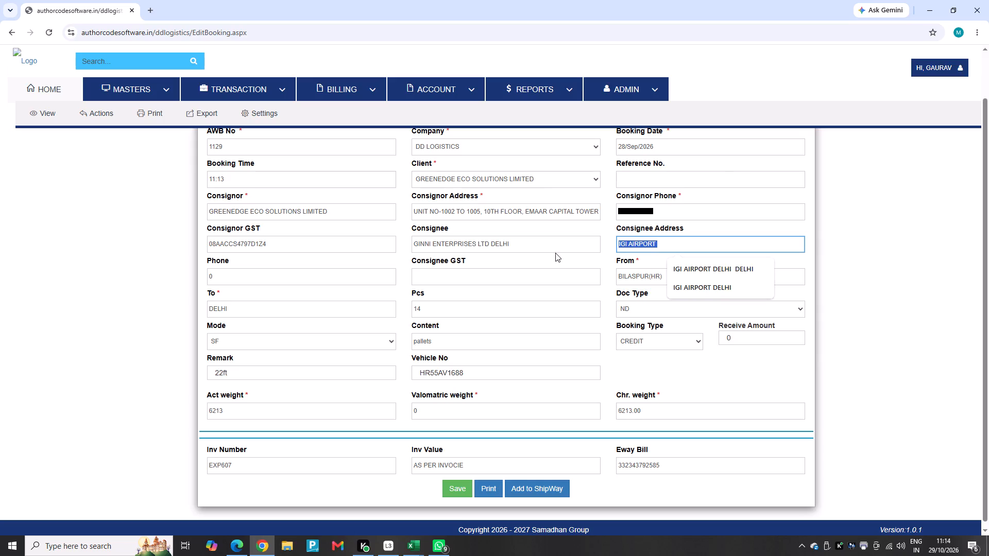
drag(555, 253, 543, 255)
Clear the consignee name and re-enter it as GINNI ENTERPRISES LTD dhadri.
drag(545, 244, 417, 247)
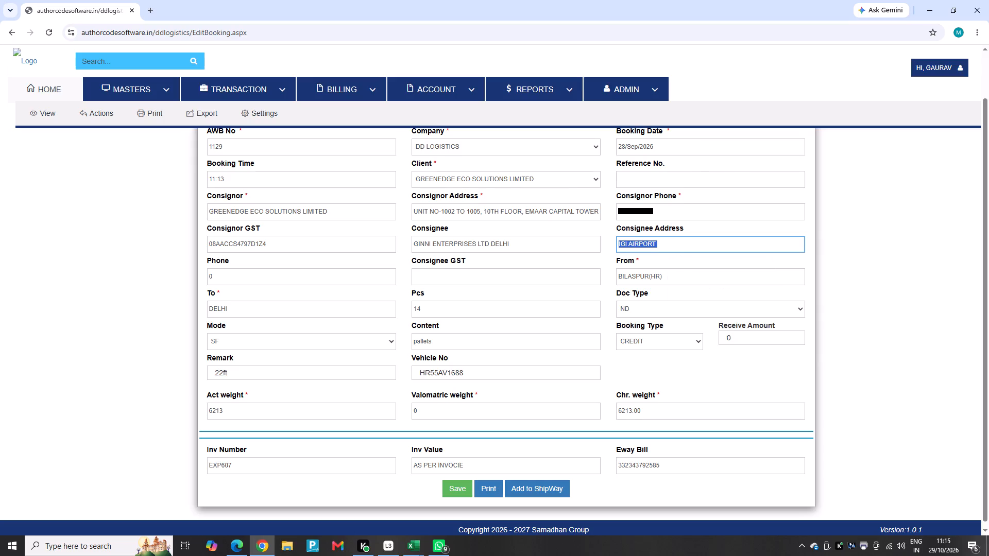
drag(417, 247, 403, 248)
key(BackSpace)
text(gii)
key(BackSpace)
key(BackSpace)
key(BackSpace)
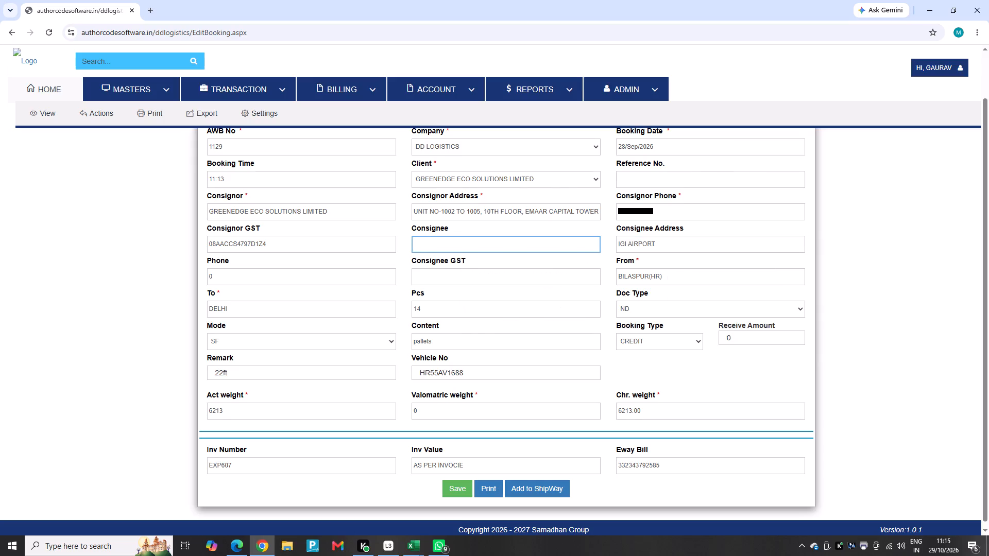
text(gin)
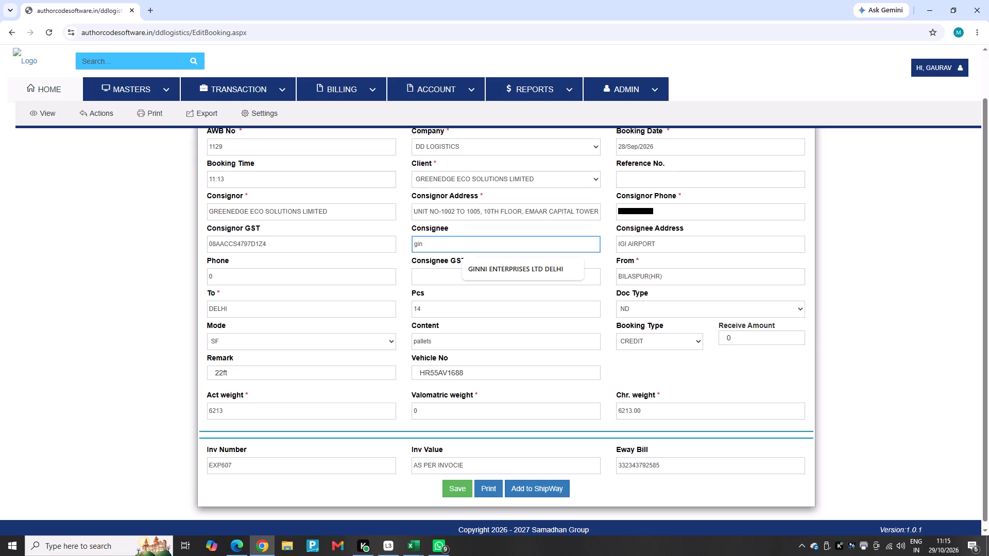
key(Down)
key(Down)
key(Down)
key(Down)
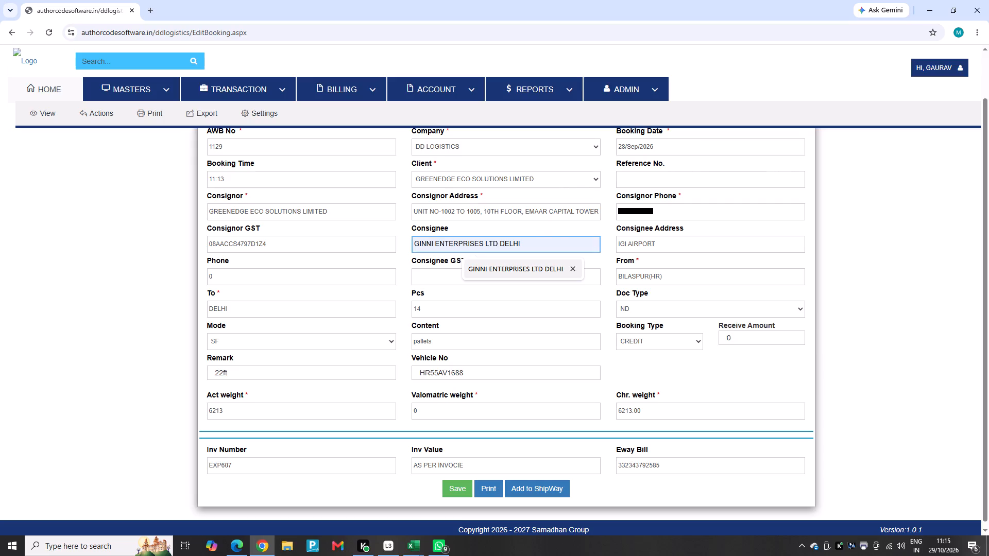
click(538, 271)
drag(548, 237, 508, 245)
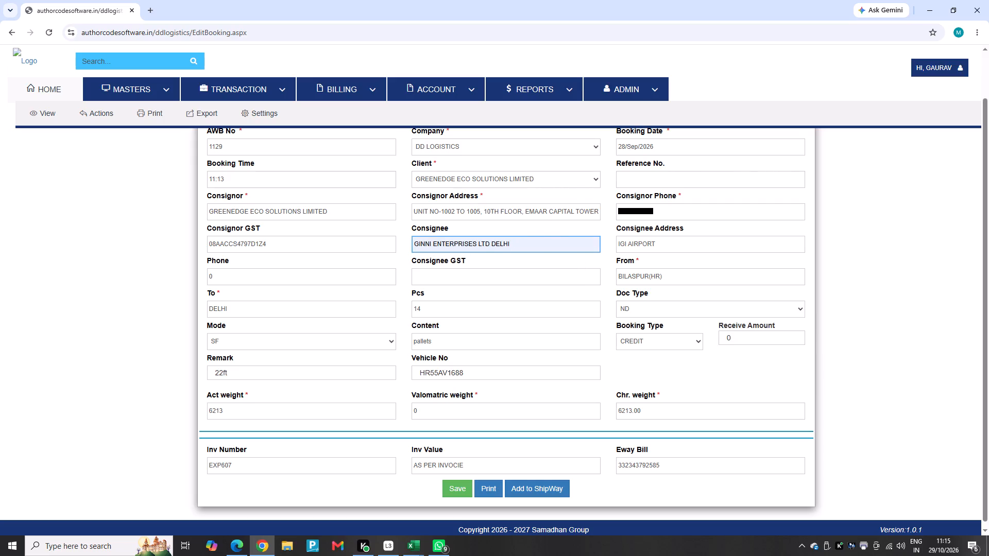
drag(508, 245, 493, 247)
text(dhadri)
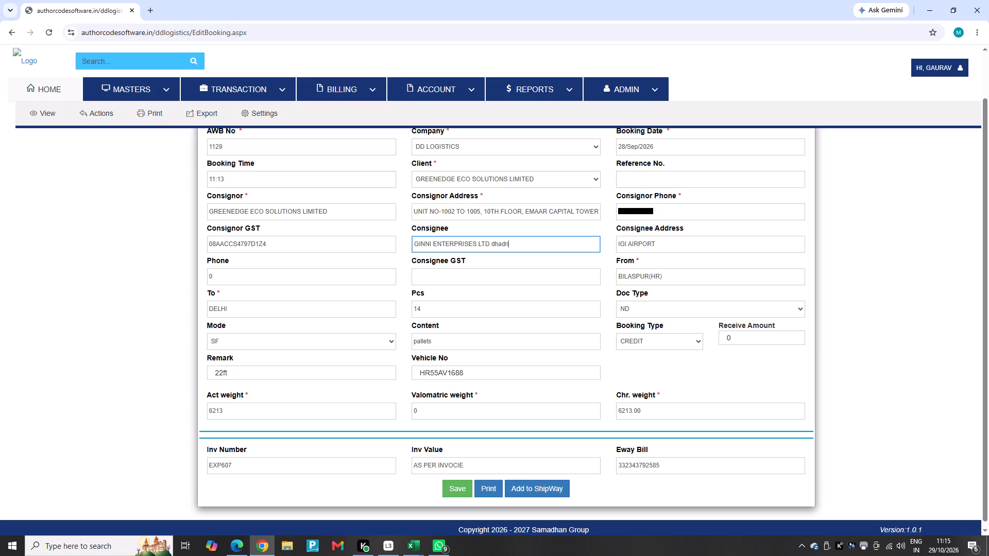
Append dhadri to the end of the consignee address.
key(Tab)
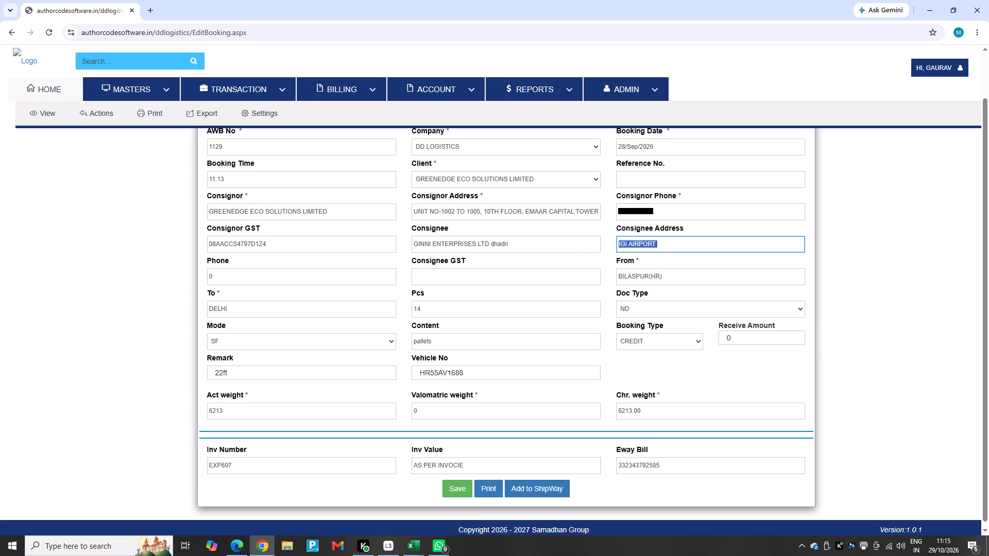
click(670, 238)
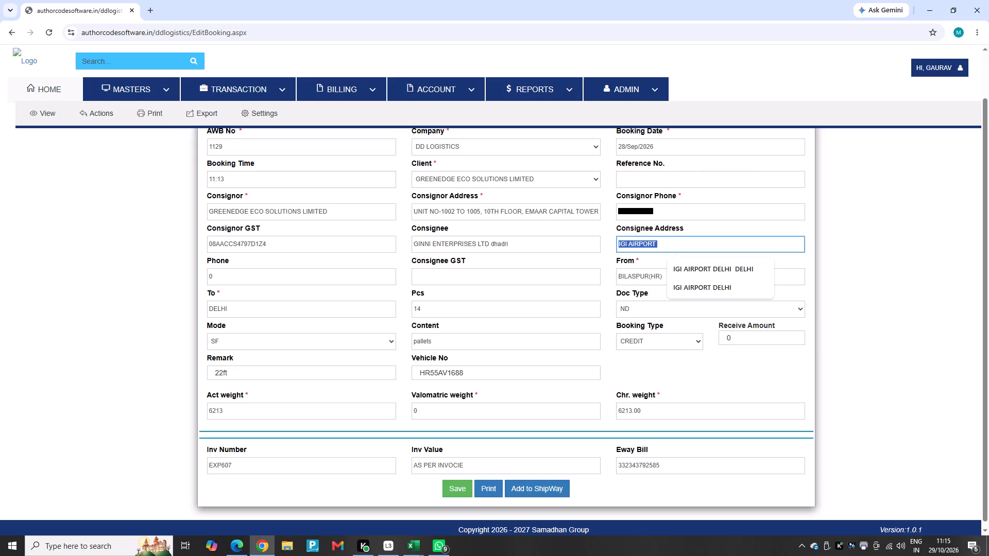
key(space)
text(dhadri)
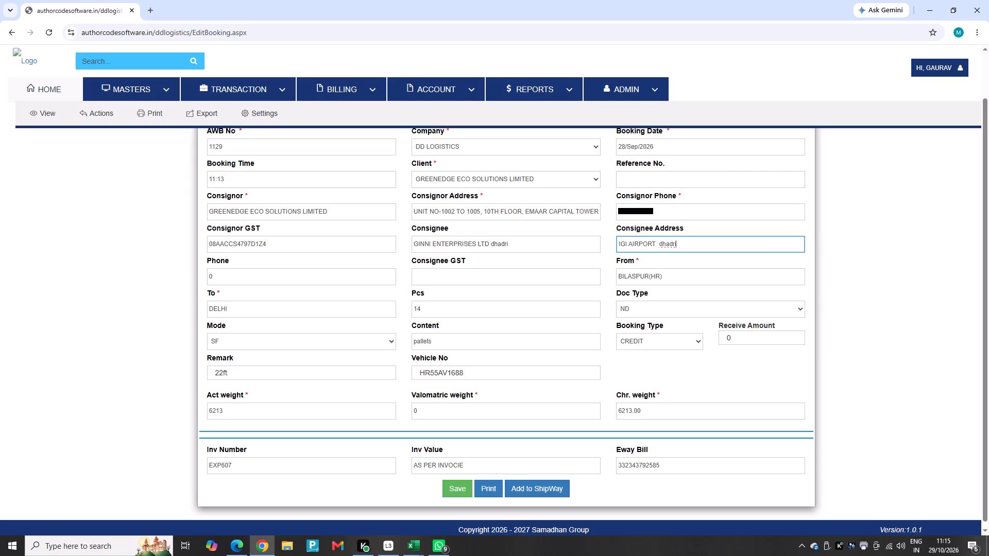
Replace the place name at the end of the consignee so it reads GINNI ENTERPRISES LTD DADRI.
drag(508, 245, 491, 245)
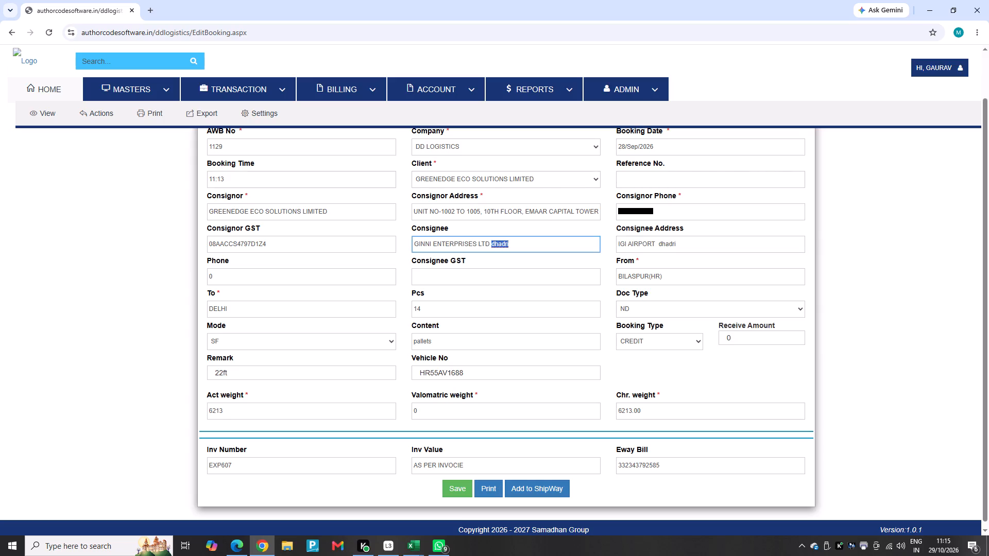
key(BackSpace)
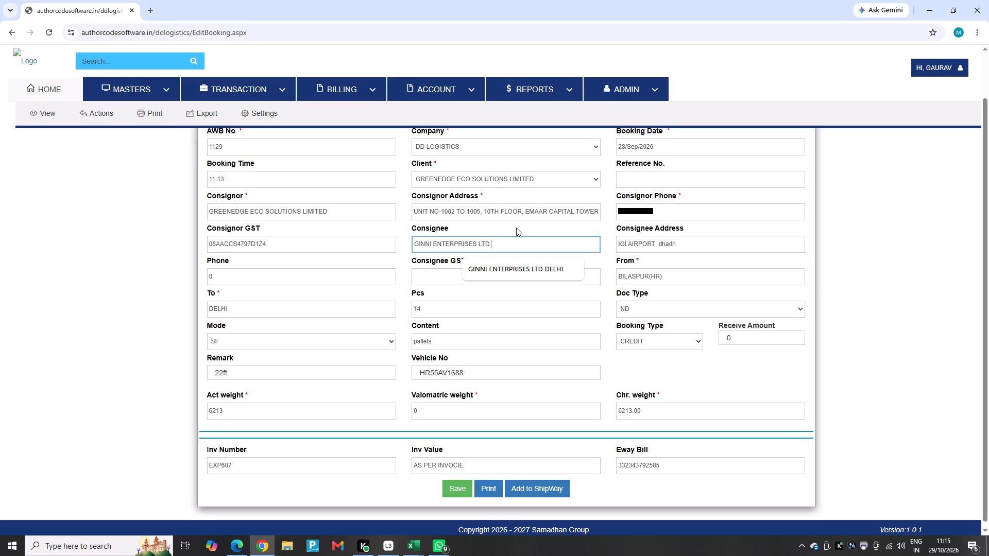
key(d)
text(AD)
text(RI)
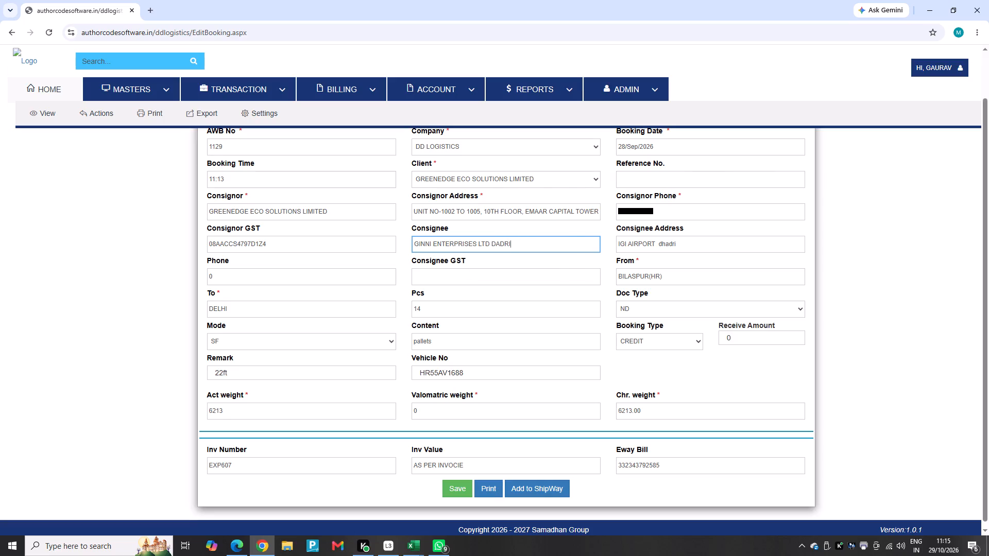
Replace the whole consignee address with ICI DADRI,TILPATTA.
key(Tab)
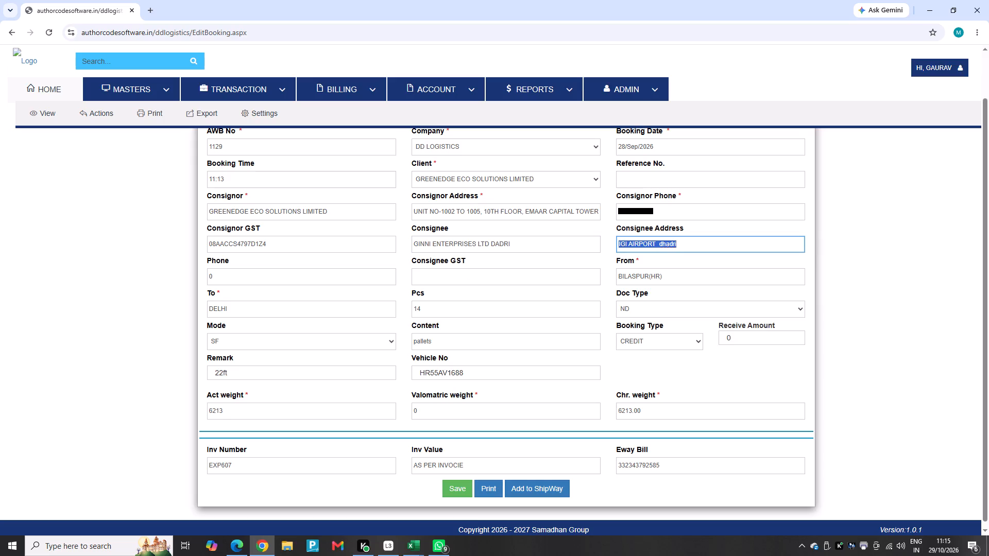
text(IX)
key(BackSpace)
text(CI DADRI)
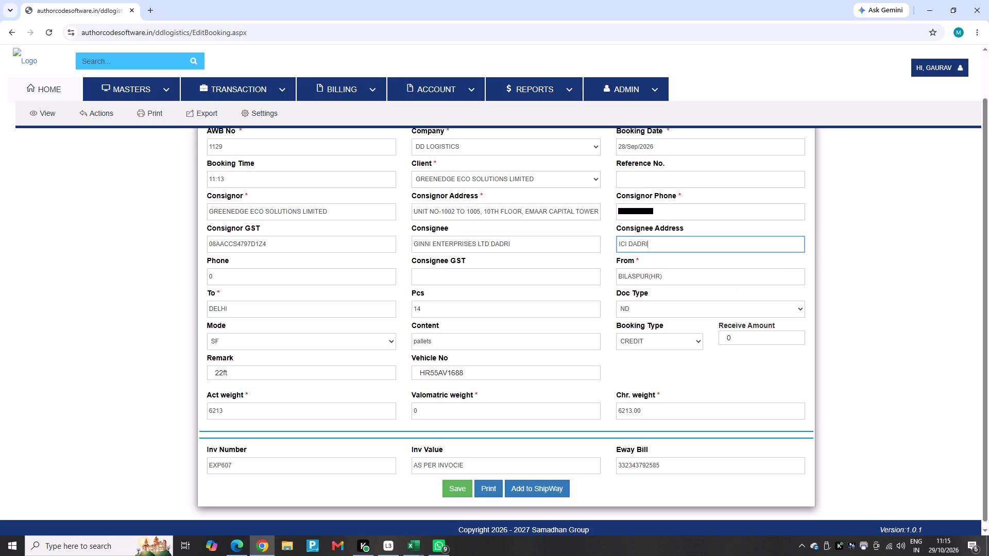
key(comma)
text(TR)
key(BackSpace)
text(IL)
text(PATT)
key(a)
Minimise the browser window to bring up the attendance workbook in Excel.
click(929, 8)
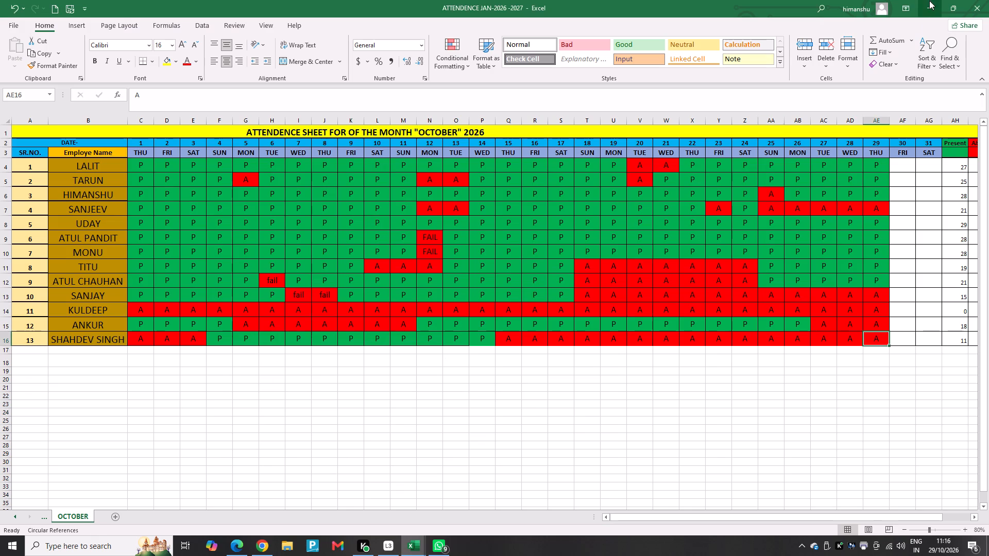
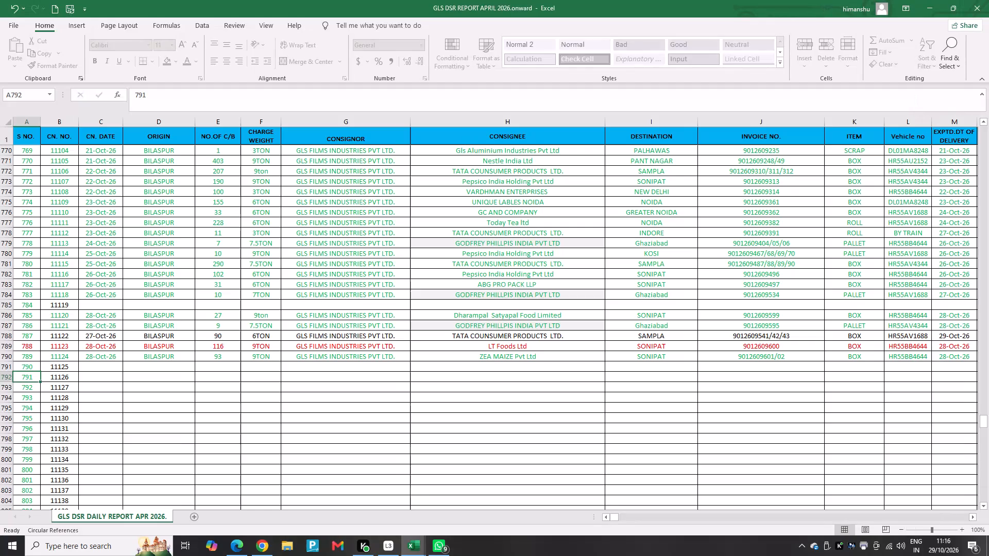
Look back through the CN dates in the GLS DSR report from late October to late September 2026.
click(304, 352)
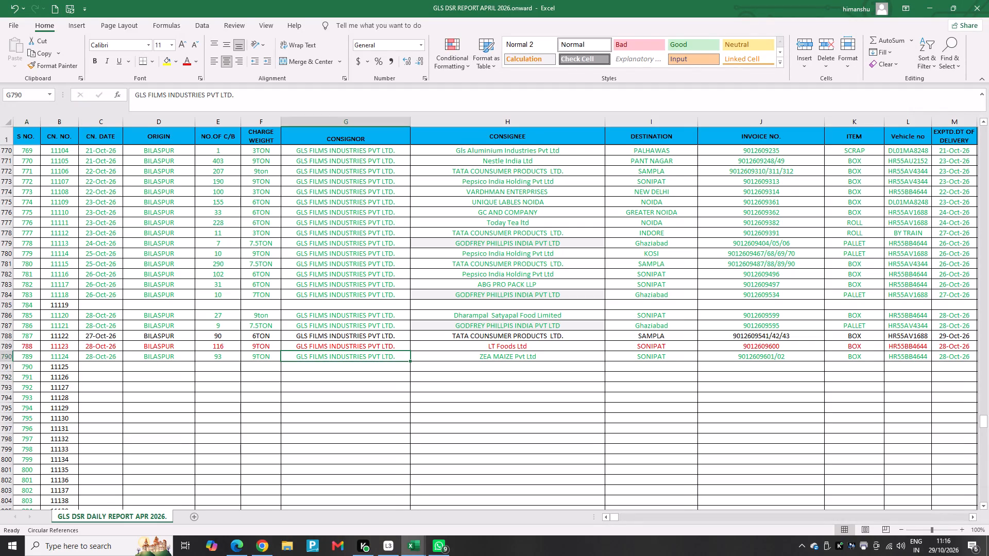
key(Left)
key(Left)
key(Left)
key(Left)
key(Left)
key(Up)
key(Right)
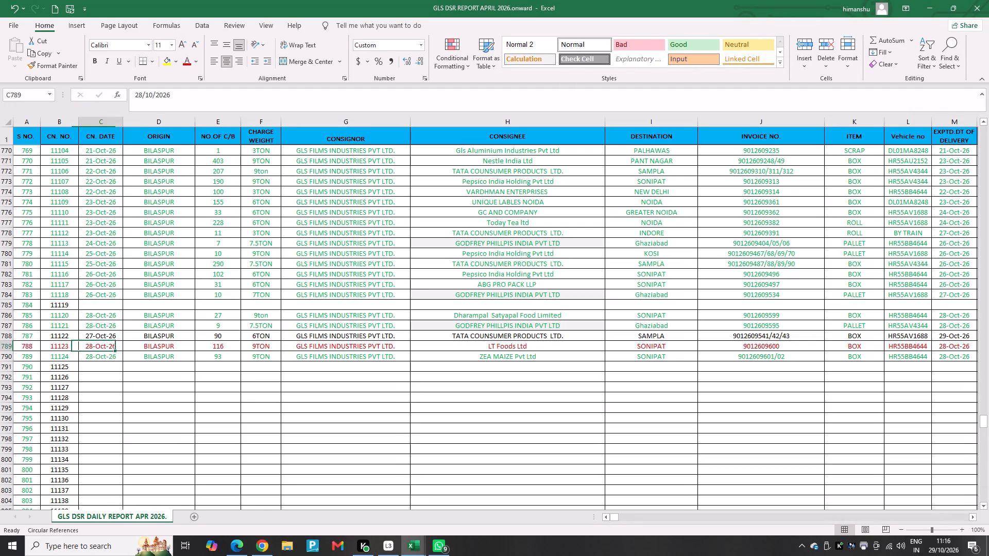
key(Up)
key(Up)
key(Up)
key(Up)
key(Up)
key(Up)
key(Up)
key(Up)
key(Up)
key(Up)
key(Up)
key(Up)
key(Up)
key(Up)
key(Up)
key(Up)
key(Up)
key(Up)
key(Up)
key(Up)
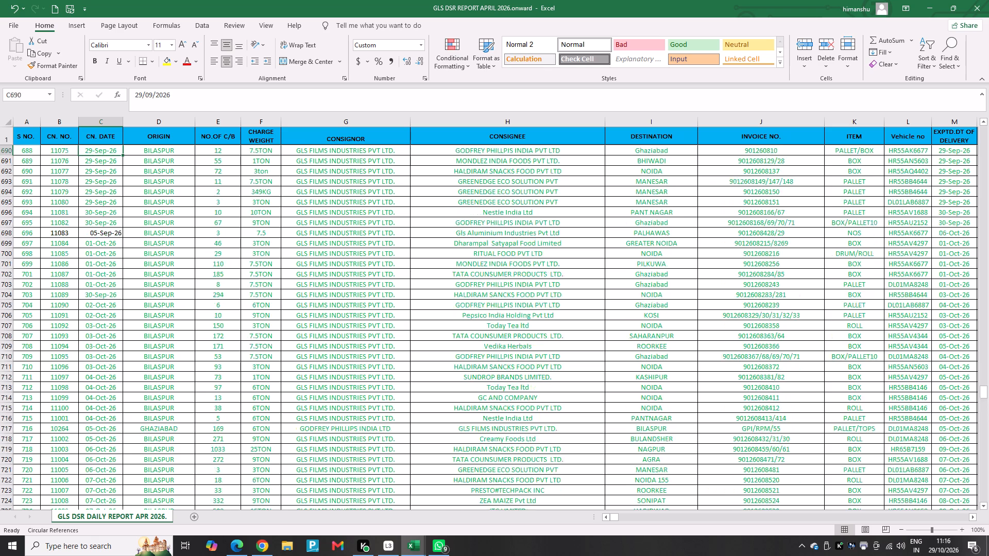
key(Down)
key(Down)
key(Down)
key(Down)
key(Down)
key(Down)
key(Down)
key(Down)
key(Down)
key(Down)
key(Down)
Examine the consignees, destinations and invoice numbers of the consignments dated 26 to 29 September 2026.
key(Right)
key(Right)
key(Right)
key(Right)
key(Right)
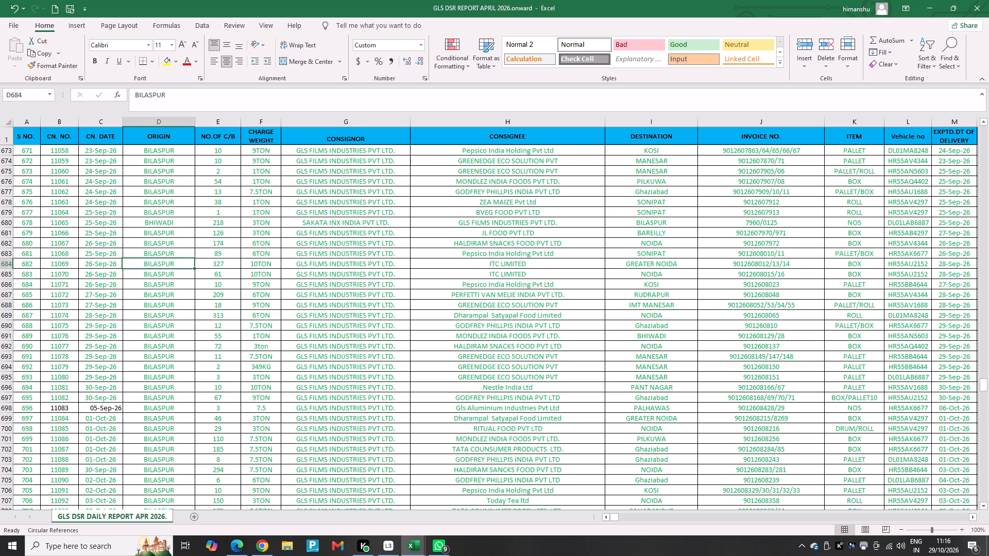
key(Right)
key(Right)
key(Right)
key(Left)
key(Left)
key(Left)
key(Left)
key(Left)
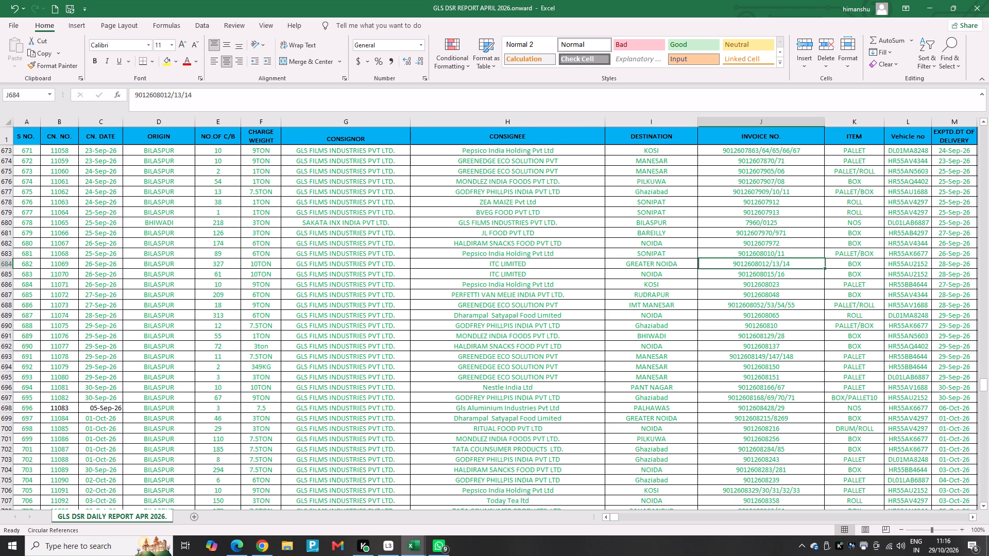
key(Up)
key(Right)
key(Down)
key(Right)
key(Up)
key(Up)
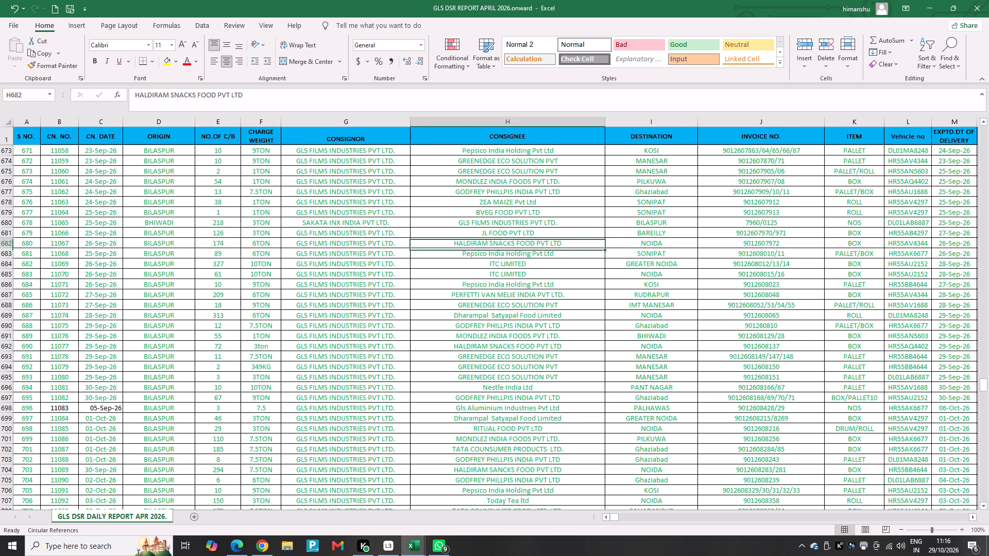
key(Down)
key(Down)
key(Down)
key(Down)
key(Down)
key(Down)
key(Down)
key(Down)
key(Down)
key(Down)
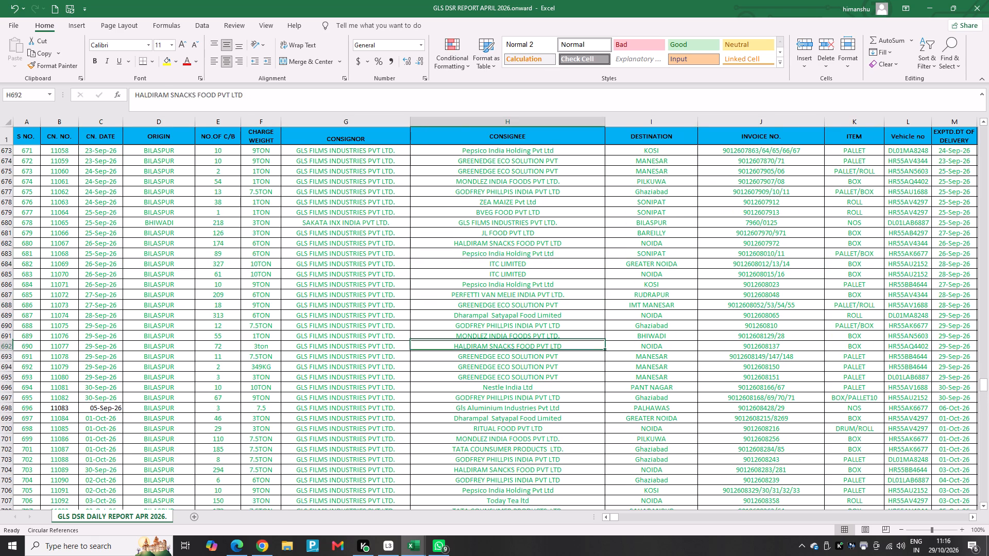
key(Left)
key(Up)
key(Up)
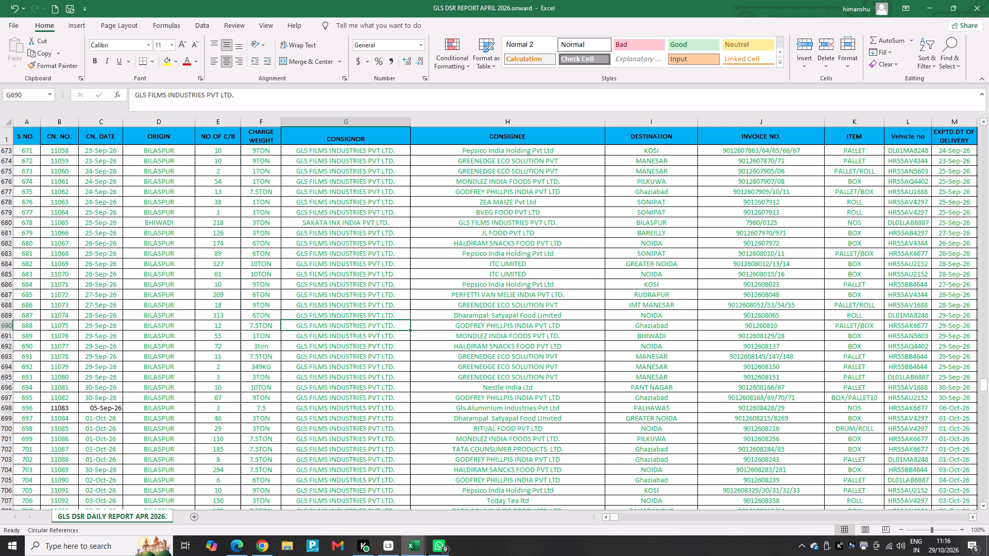
Review the vehicle numbers, delivery dates, status and remarks of the 27 to 29 September consignments.
key(Right)
key(Right)
key(Right)
key(Right)
key(Right)
key(Right)
key(Right)
key(Right)
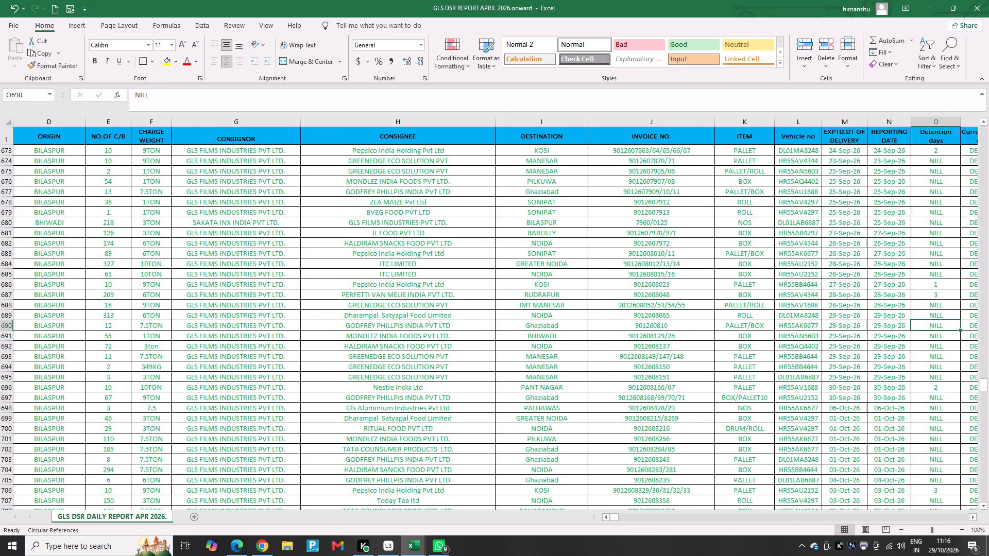
key(Right)
key(Right)
key(Left)
key(Left)
key(Left)
key(Left)
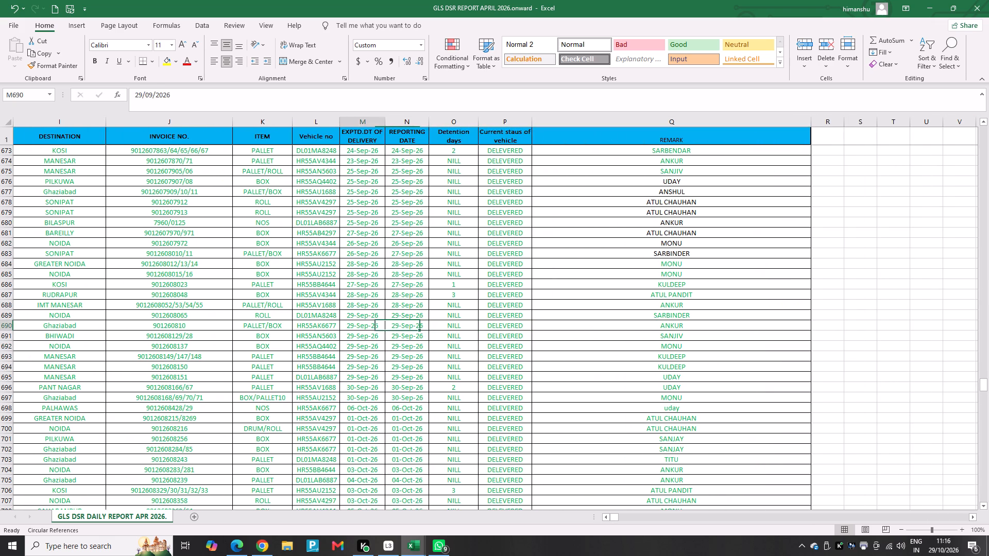
key(Left)
key(Left)
key(Left)
key(Left)
key(Left)
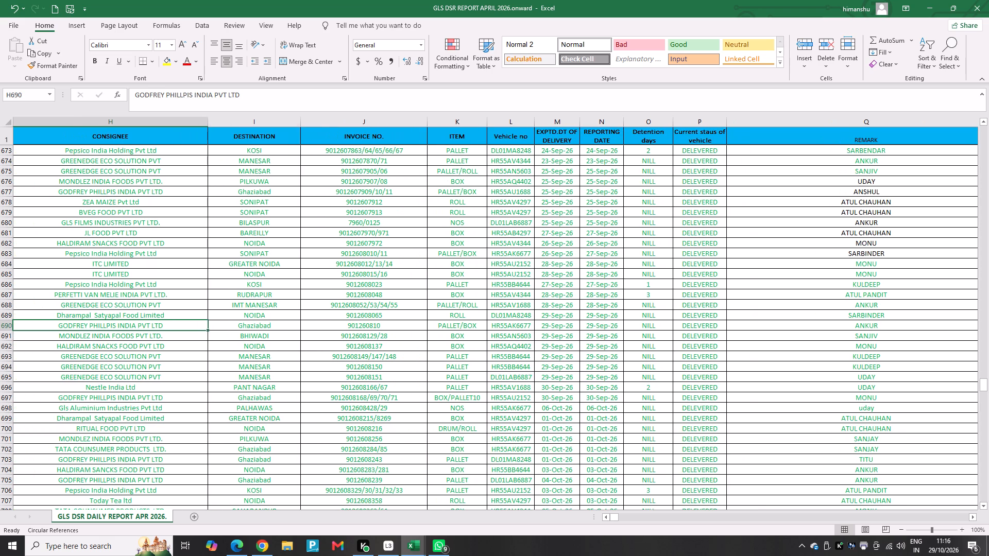
key(Right)
key(Down)
key(Down)
key(Up)
key(Up)
key(Up)
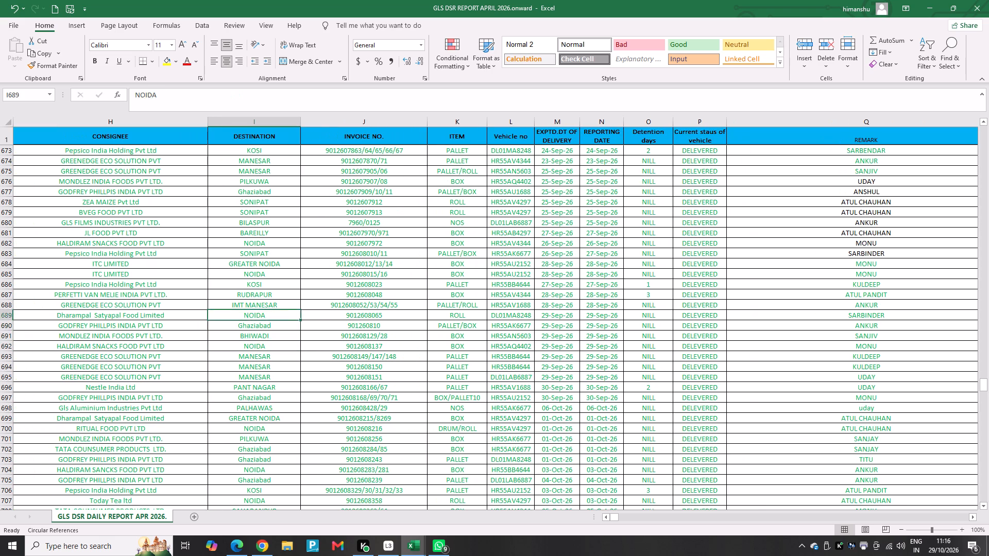
key(Up)
key(Right)
key(Right)
key(Right)
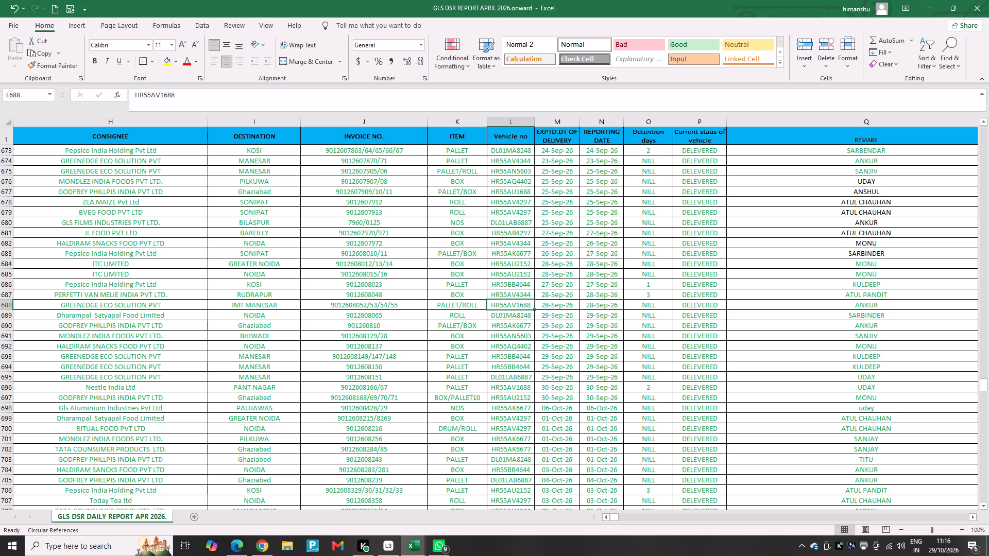
key(Left)
key(Left)
key(Left)
key(Left)
key(Left)
key(Left)
key(Left)
key(Left)
key(Left)
key(Left)
key(Left)
key(Left)
key(Left)
key(Left)
key(Left)
key(Left)
key(Left)
key(Left)
key(Left)
key(Left)
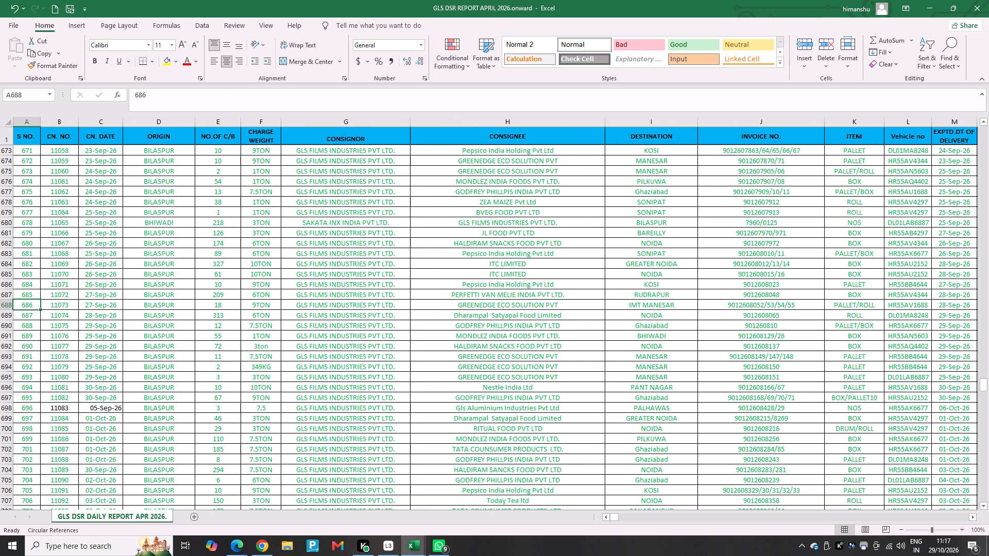
key(Right)
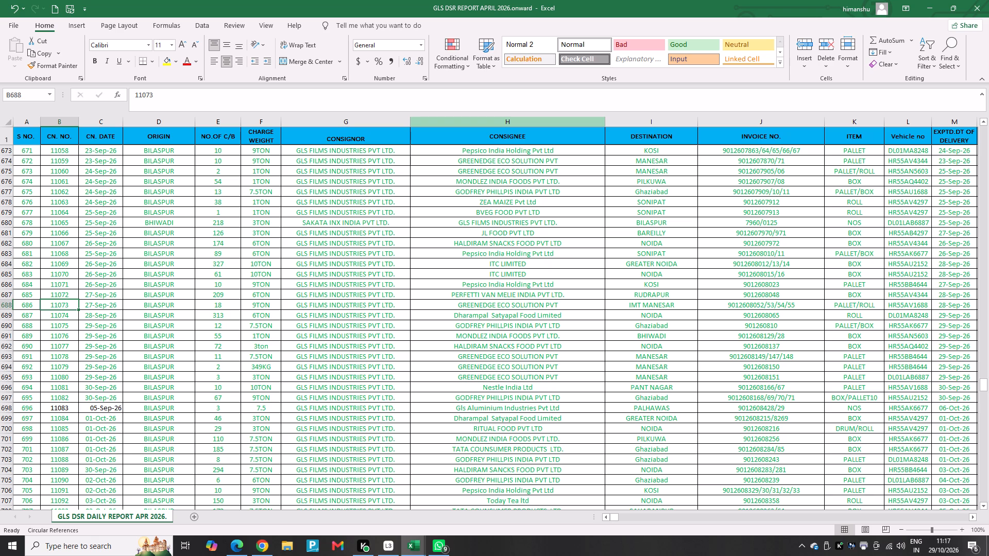
key(super+Tab)
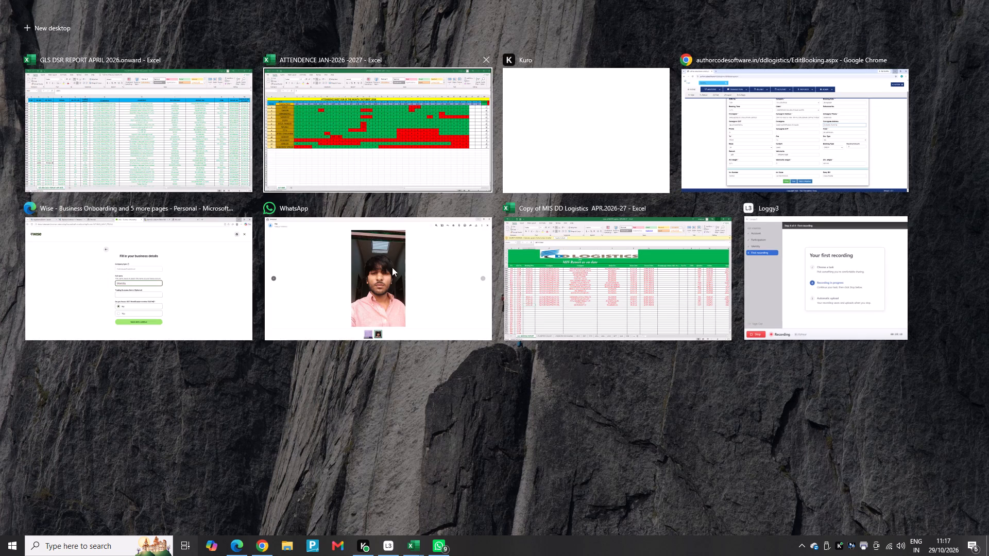
click(490, 206)
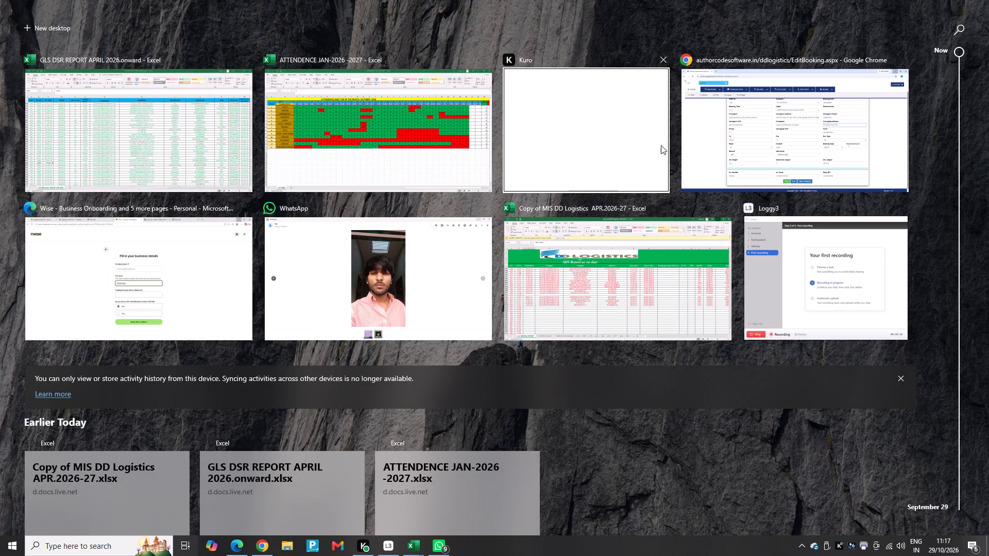
click(778, 146)
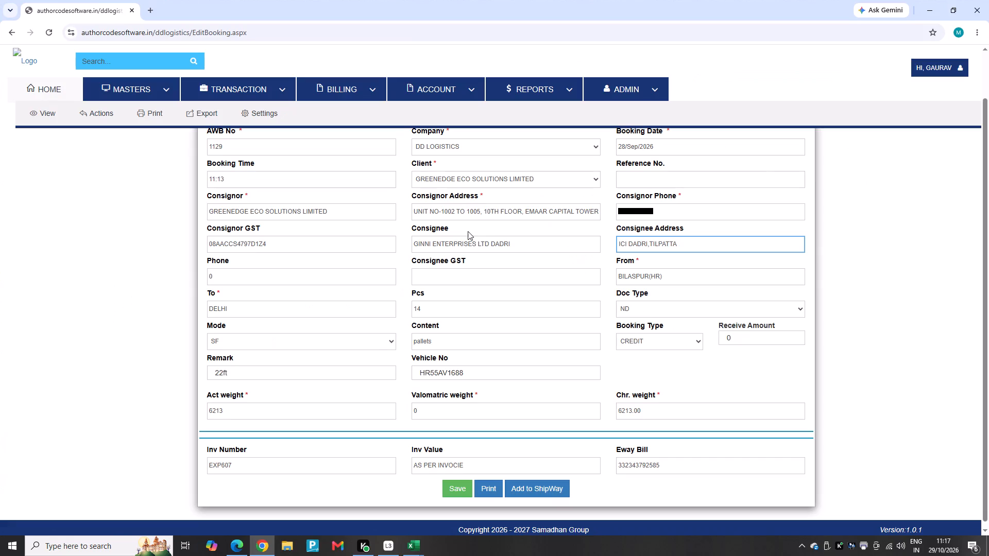
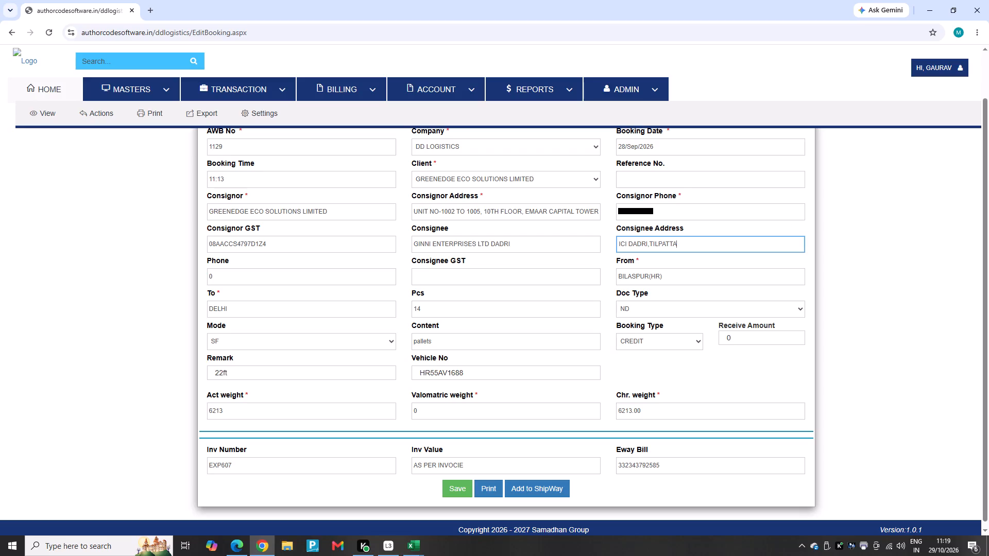
Complete the consignee address of booking 1129 with the road, Dadri, Greater Noida and Uttar Pradesh, and save the booking.
key(space)
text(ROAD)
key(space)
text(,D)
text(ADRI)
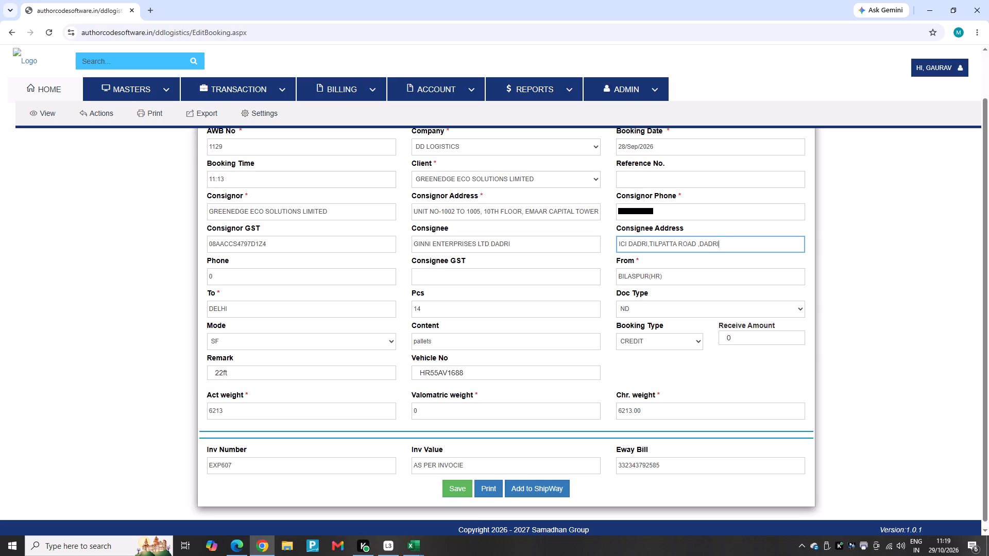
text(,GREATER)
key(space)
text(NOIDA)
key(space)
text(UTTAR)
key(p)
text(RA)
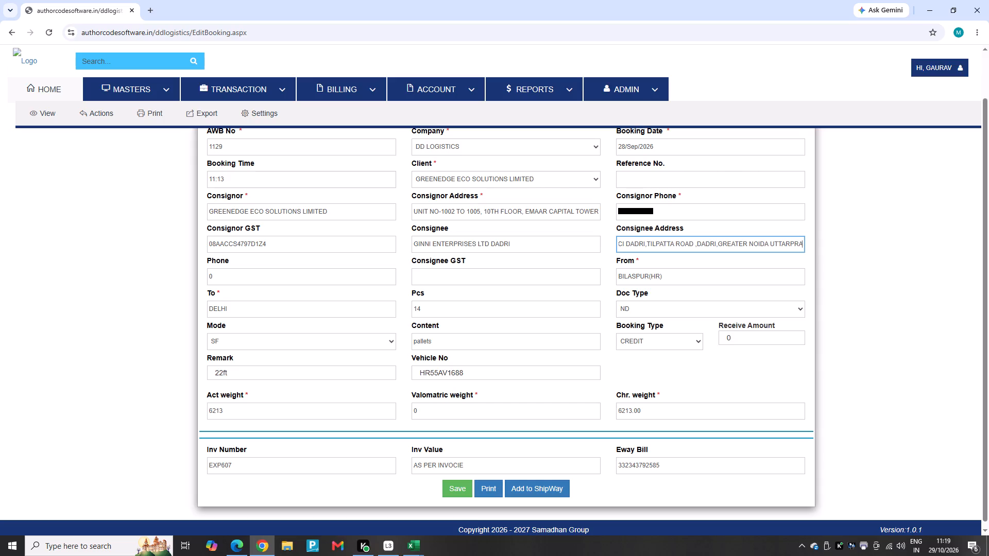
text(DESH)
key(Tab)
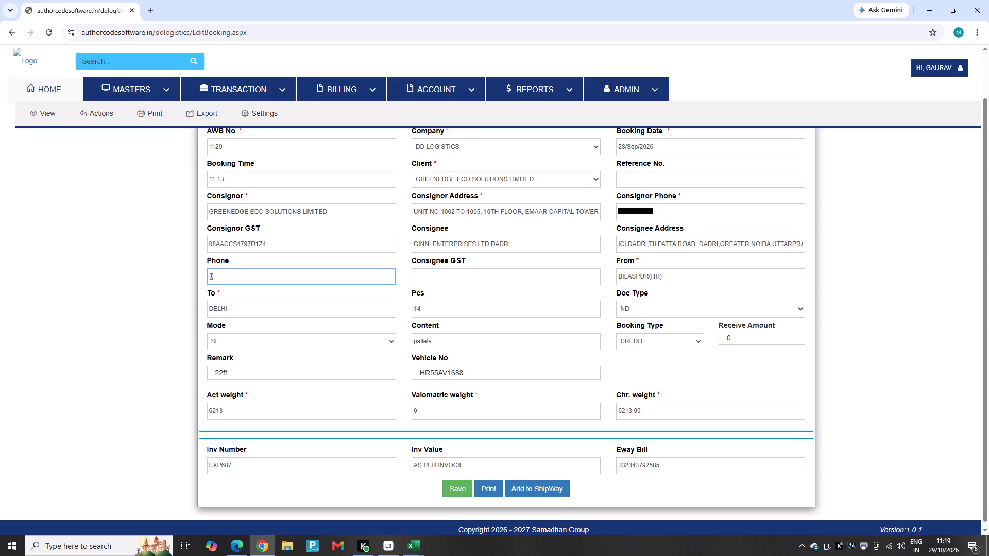
click(462, 483)
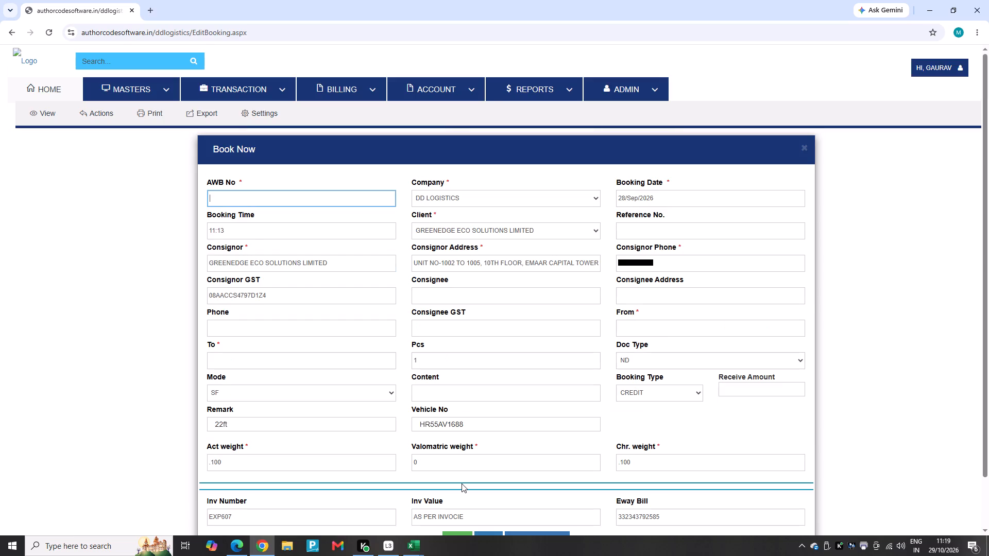
Reload the booking with AWB No 1129 in the edit form.
scroll(462, 483, down, 1)
scroll(469, 476, up, 3)
text(1129)
scroll(408, 309, down, 1)
key(Tab)
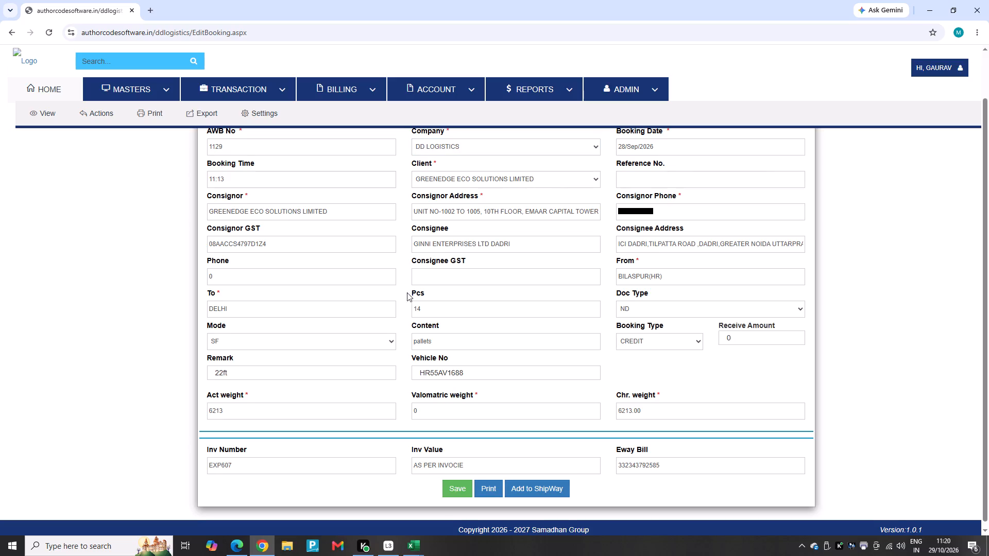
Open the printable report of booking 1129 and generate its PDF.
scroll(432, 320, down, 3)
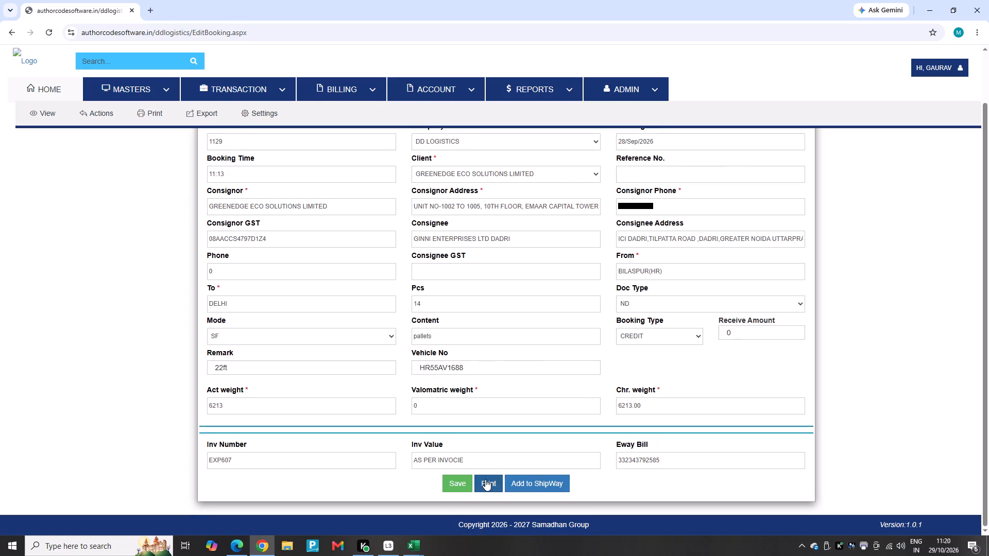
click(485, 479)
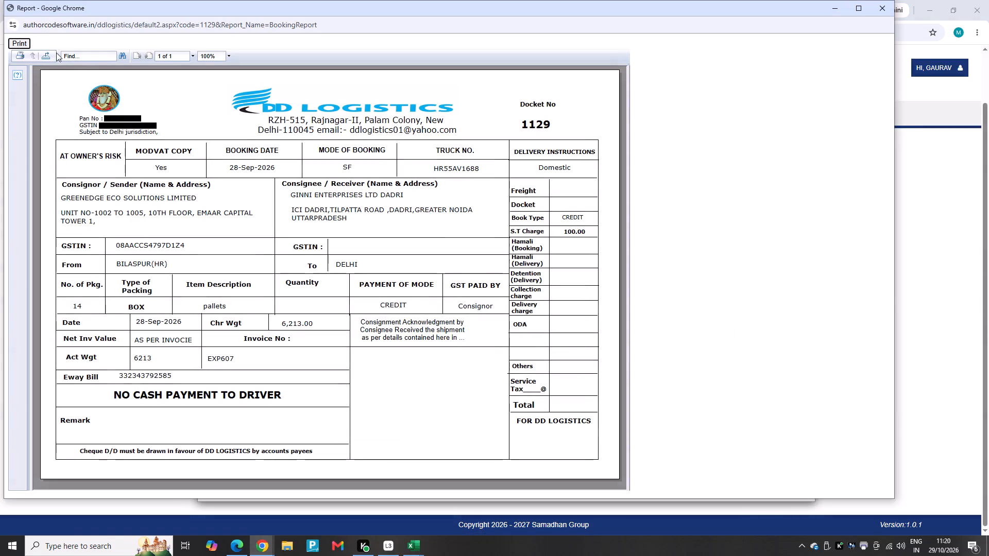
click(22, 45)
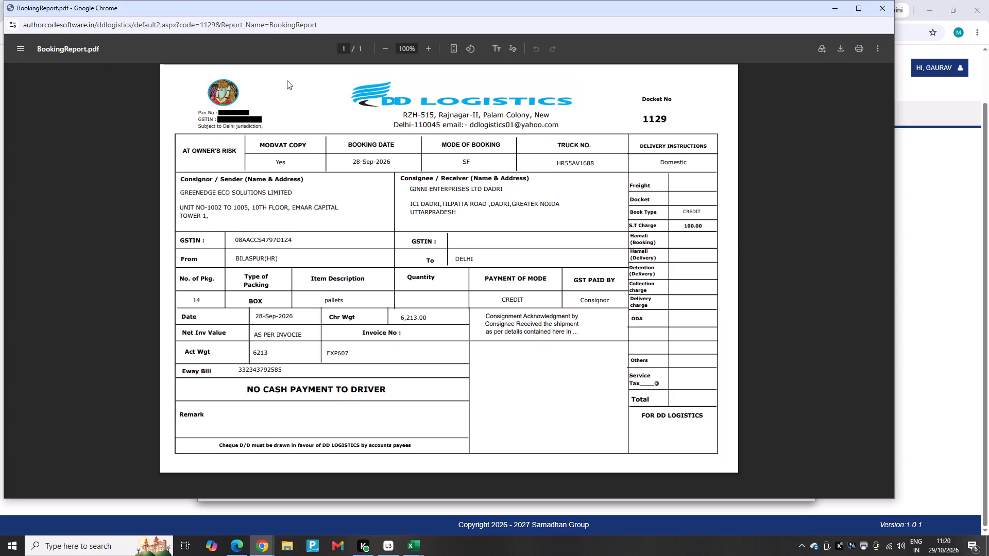
Check the list of available Wi-Fi networks for the printer's own network.
click(893, 554)
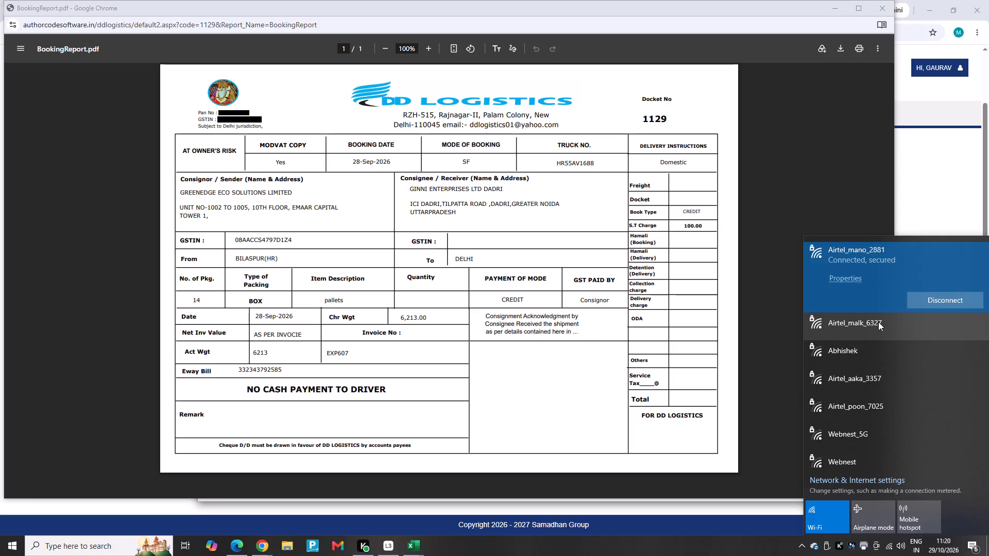
click(742, 549)
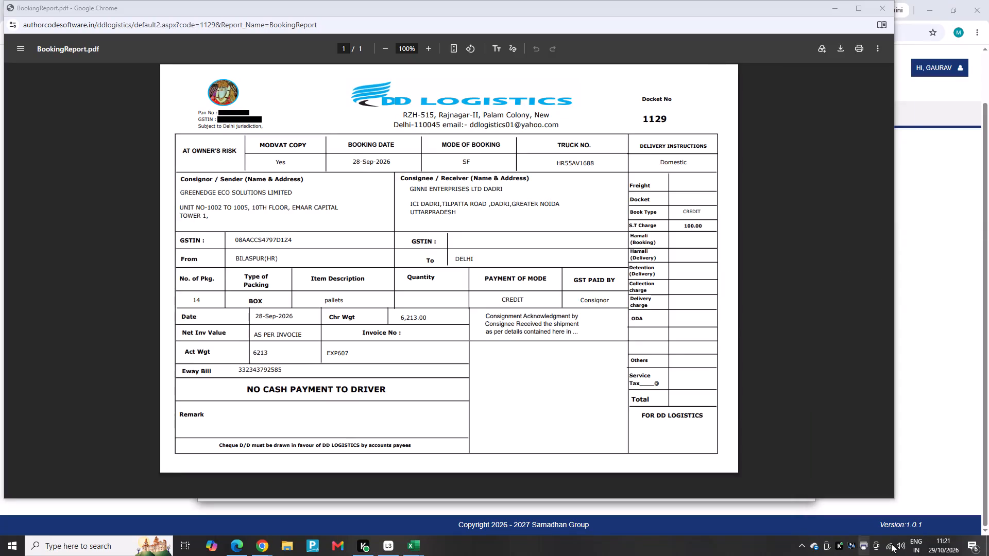
click(892, 550)
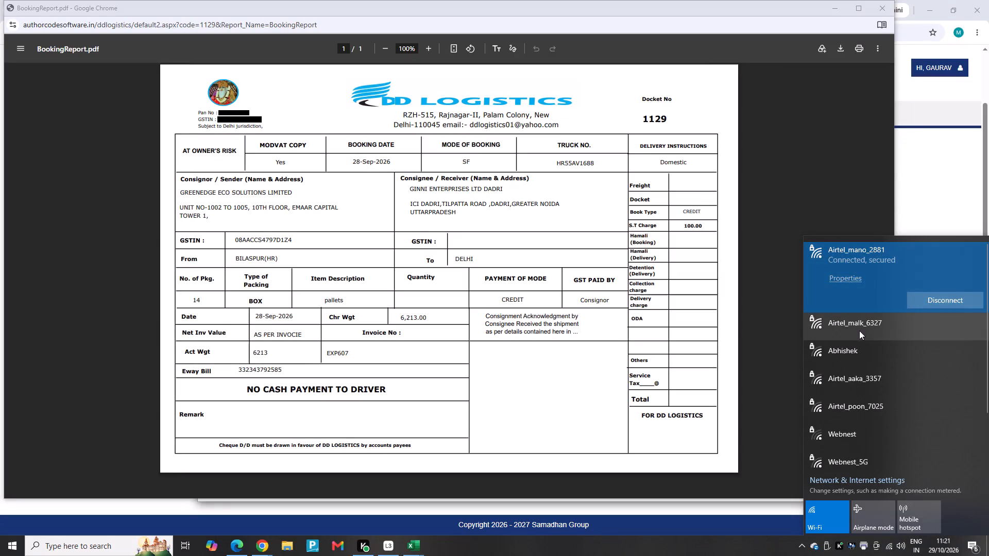
scroll(859, 331, up, 6)
scroll(859, 331, down, 6)
scroll(859, 331, up, 5)
scroll(859, 331, down, 4)
scroll(859, 331, up, 12)
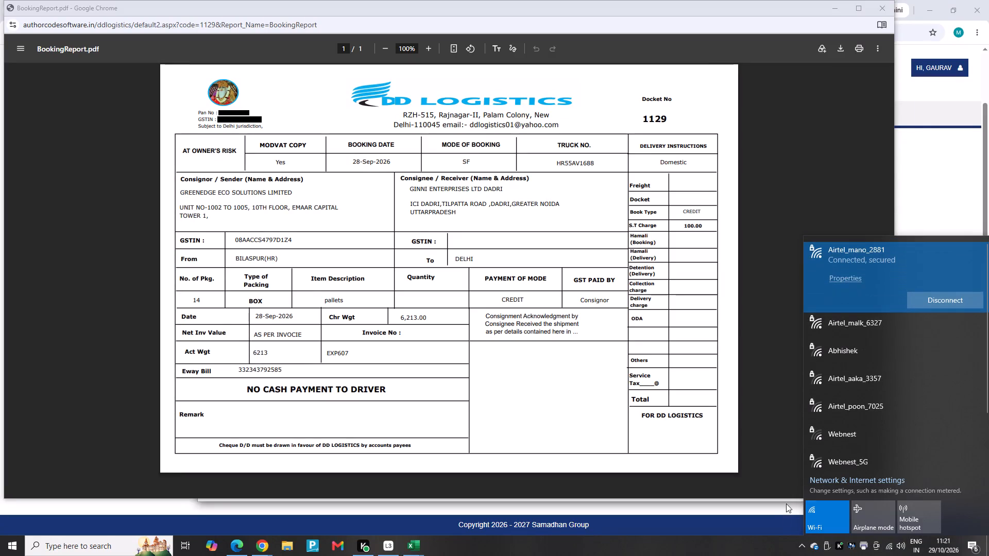
click(777, 532)
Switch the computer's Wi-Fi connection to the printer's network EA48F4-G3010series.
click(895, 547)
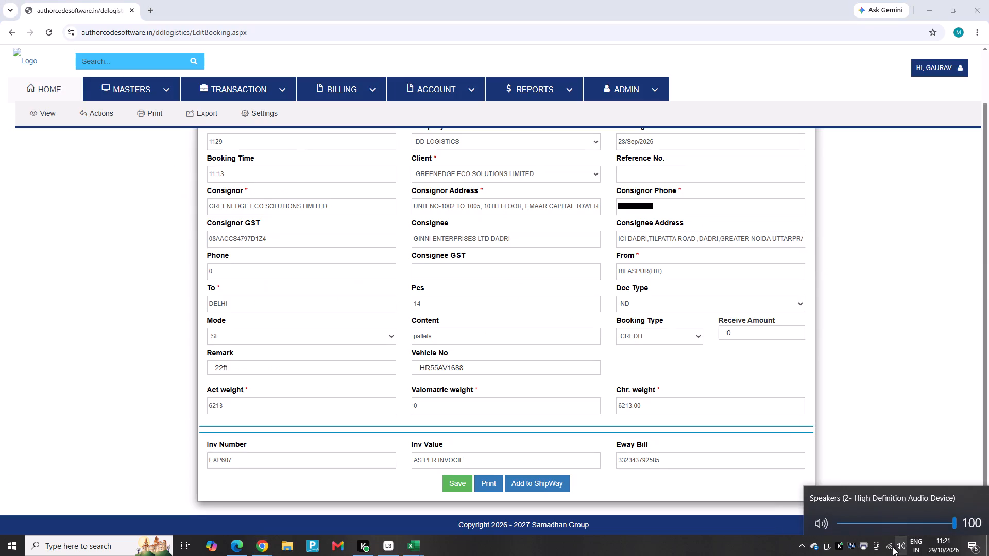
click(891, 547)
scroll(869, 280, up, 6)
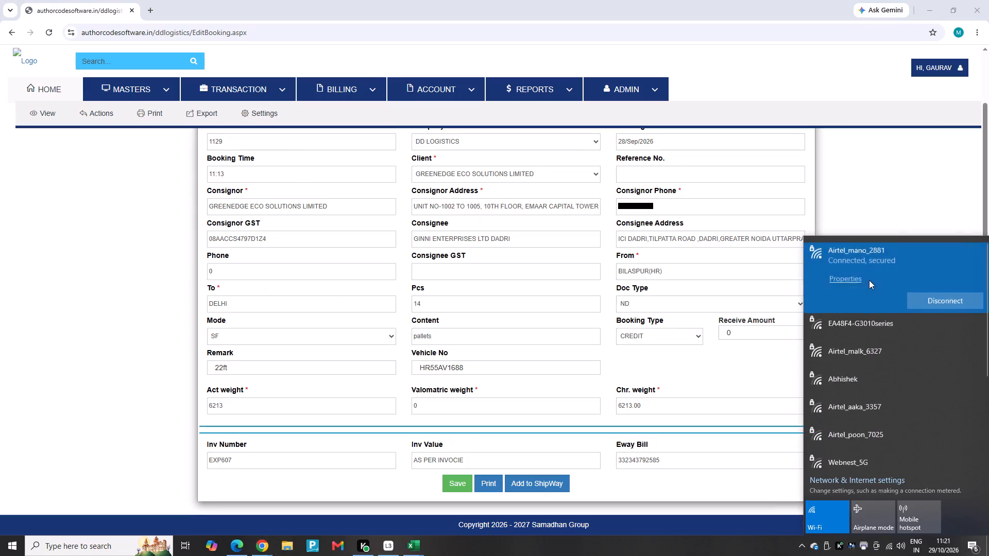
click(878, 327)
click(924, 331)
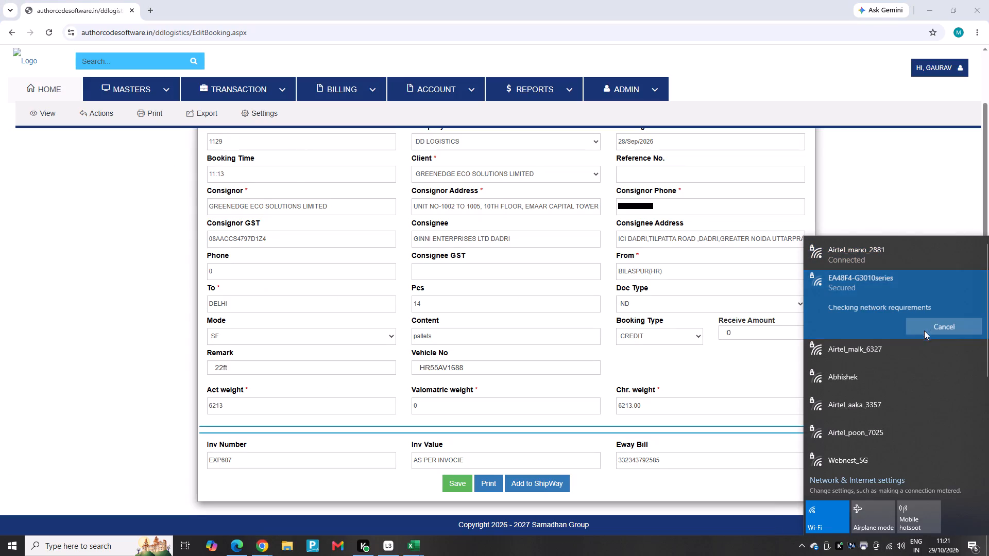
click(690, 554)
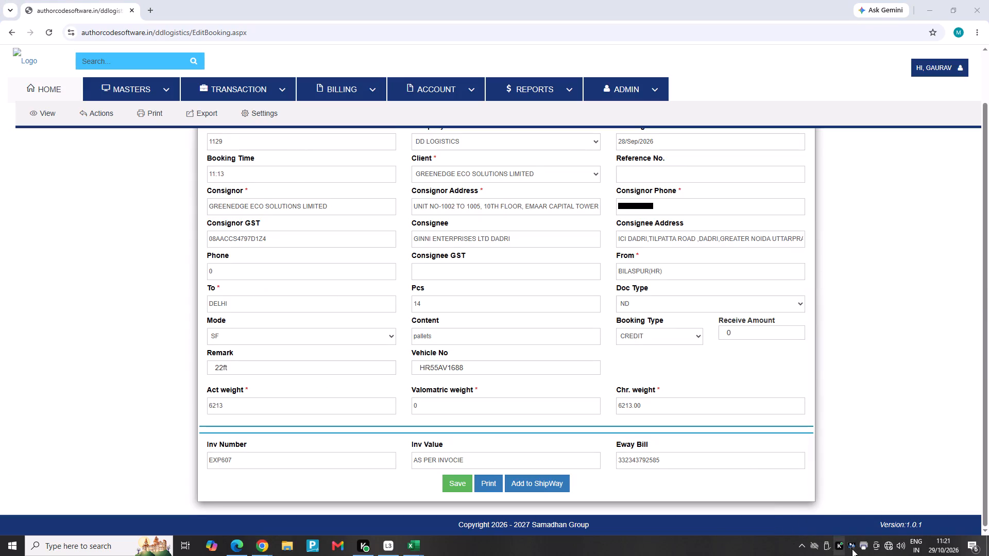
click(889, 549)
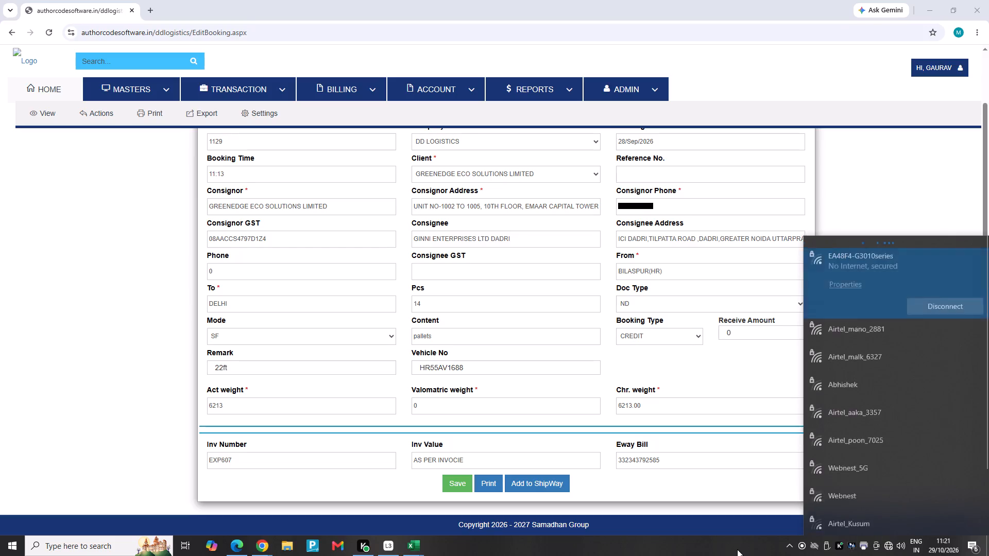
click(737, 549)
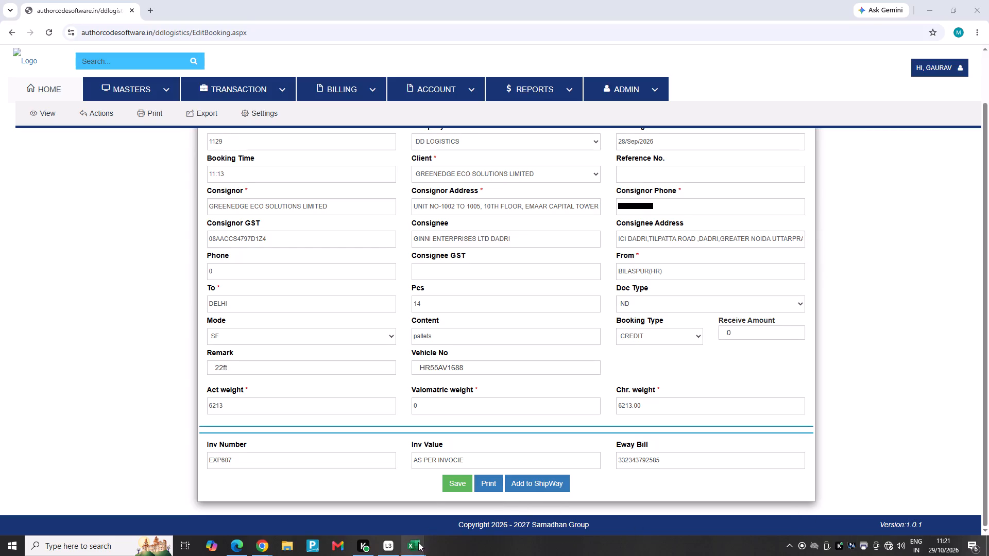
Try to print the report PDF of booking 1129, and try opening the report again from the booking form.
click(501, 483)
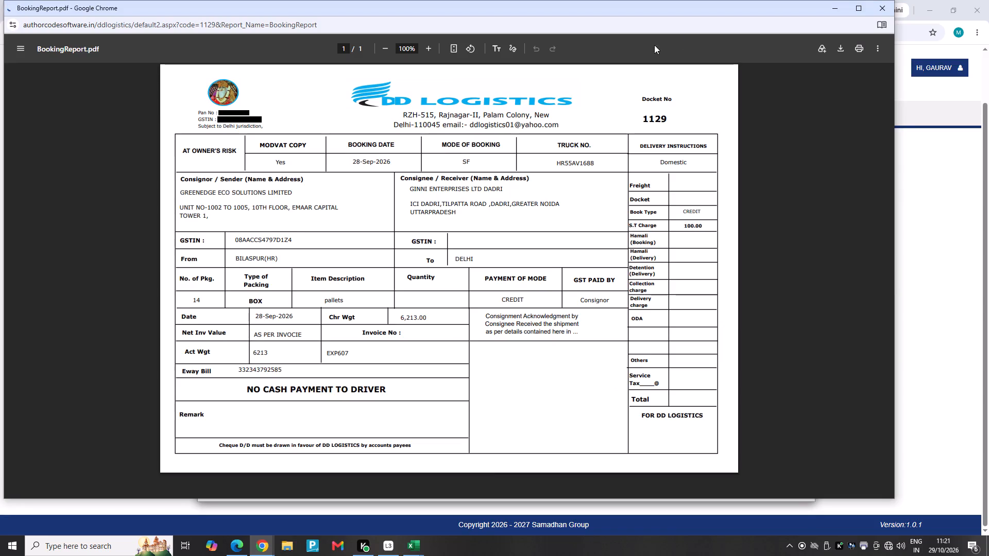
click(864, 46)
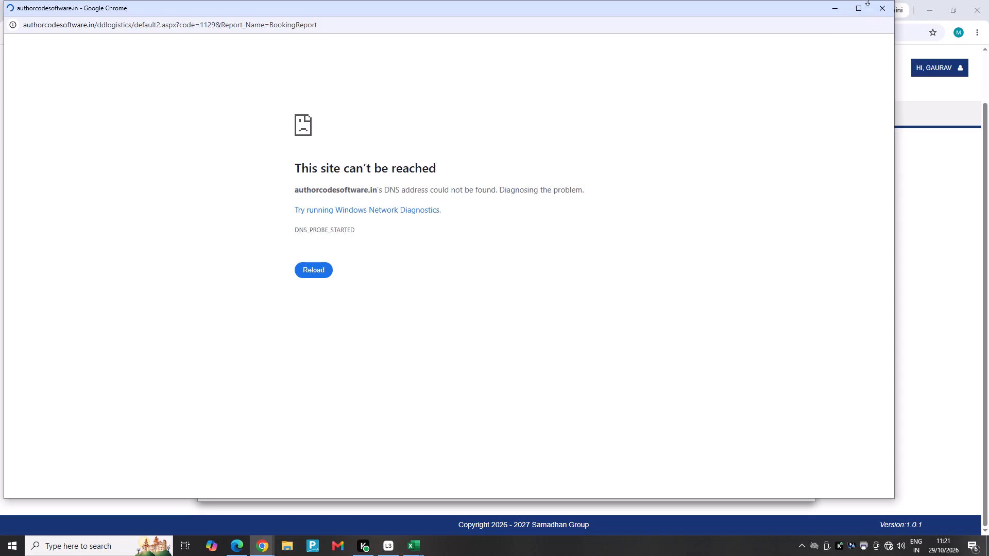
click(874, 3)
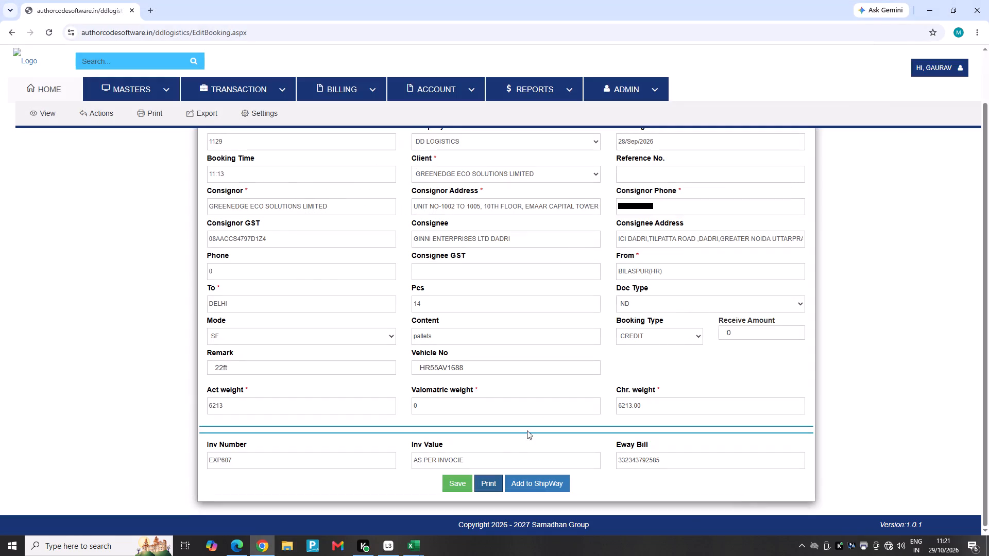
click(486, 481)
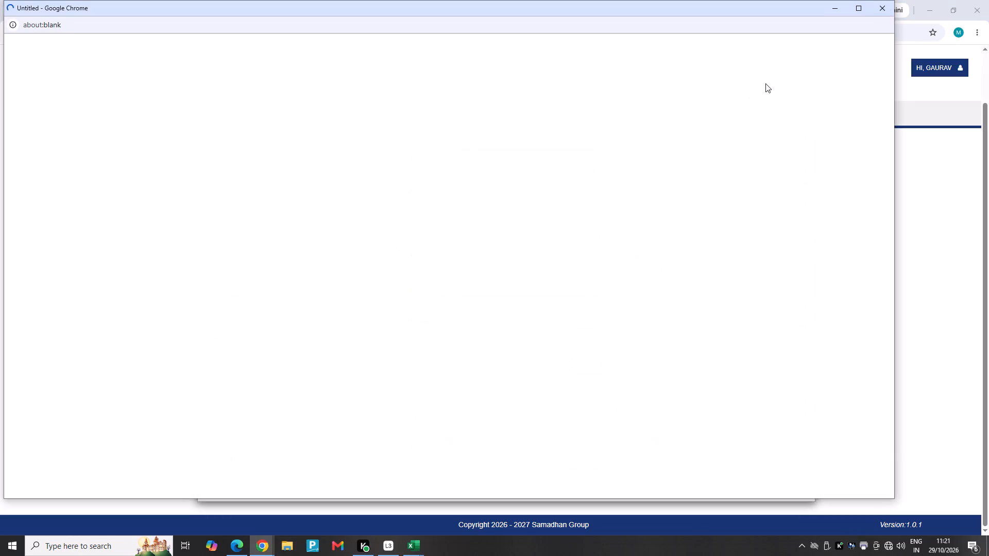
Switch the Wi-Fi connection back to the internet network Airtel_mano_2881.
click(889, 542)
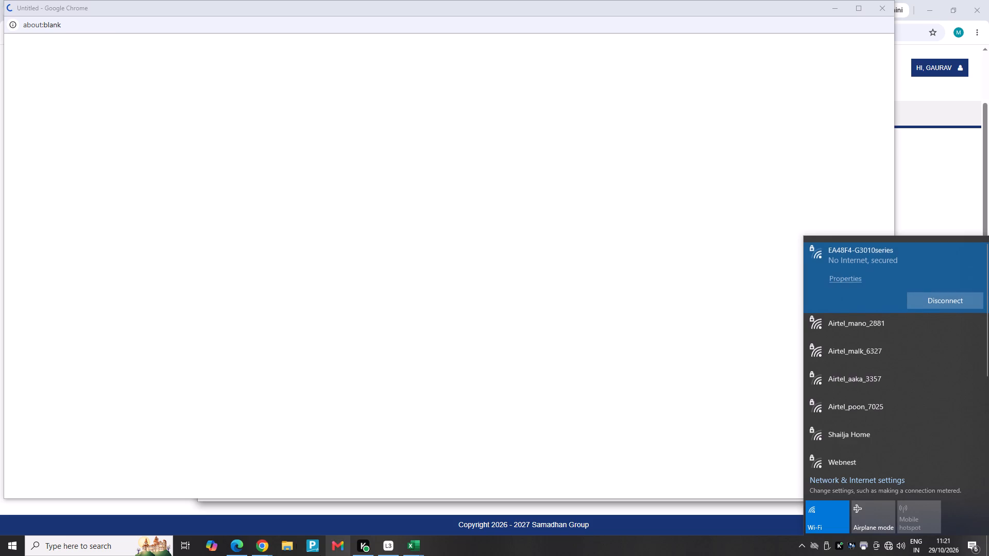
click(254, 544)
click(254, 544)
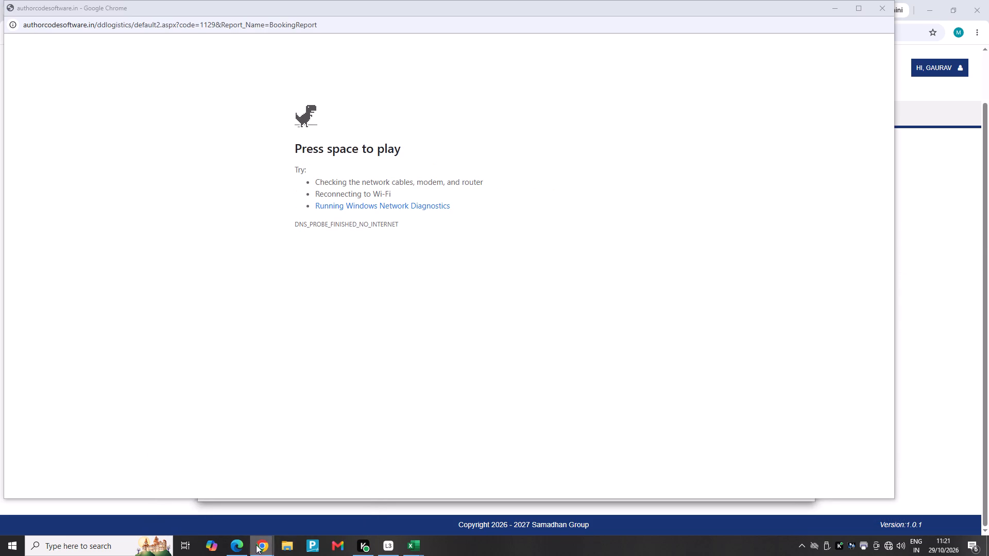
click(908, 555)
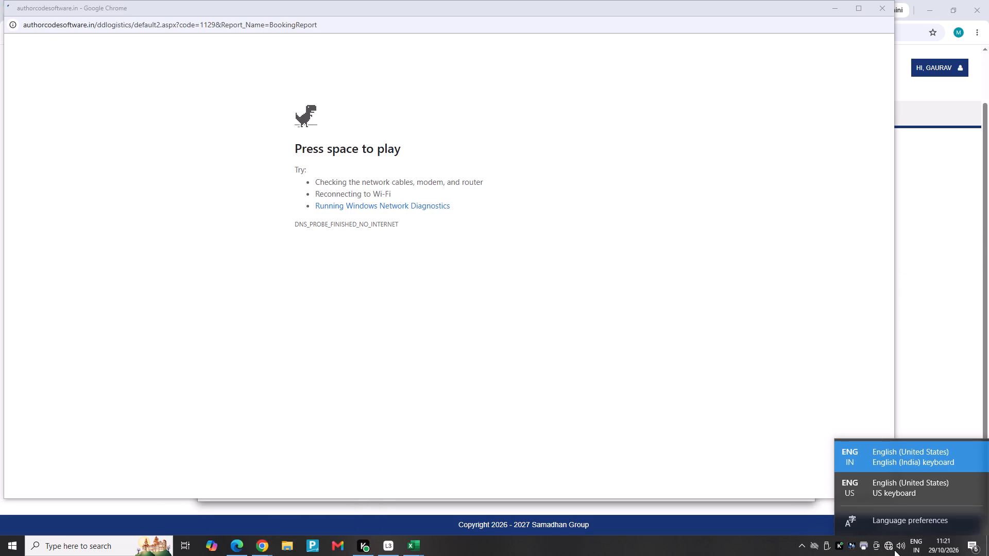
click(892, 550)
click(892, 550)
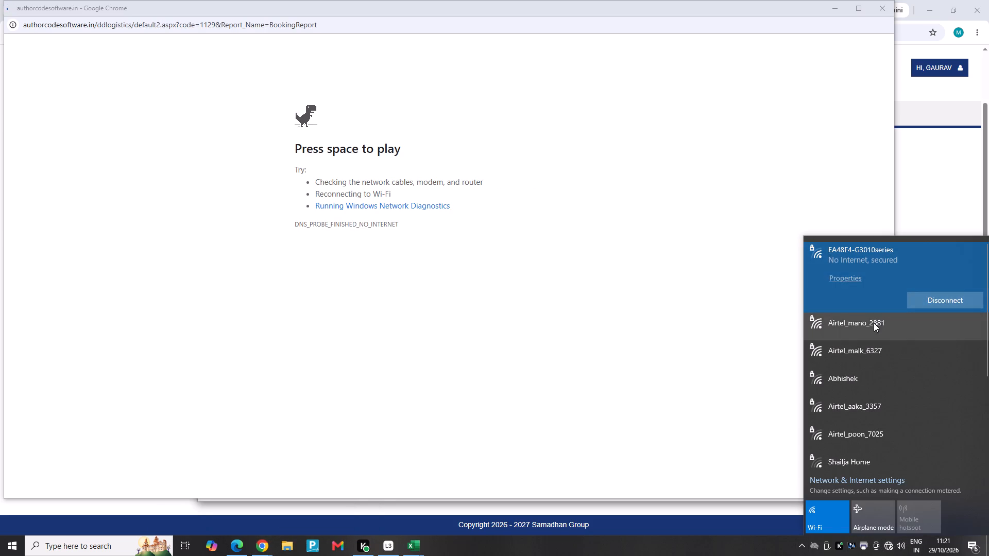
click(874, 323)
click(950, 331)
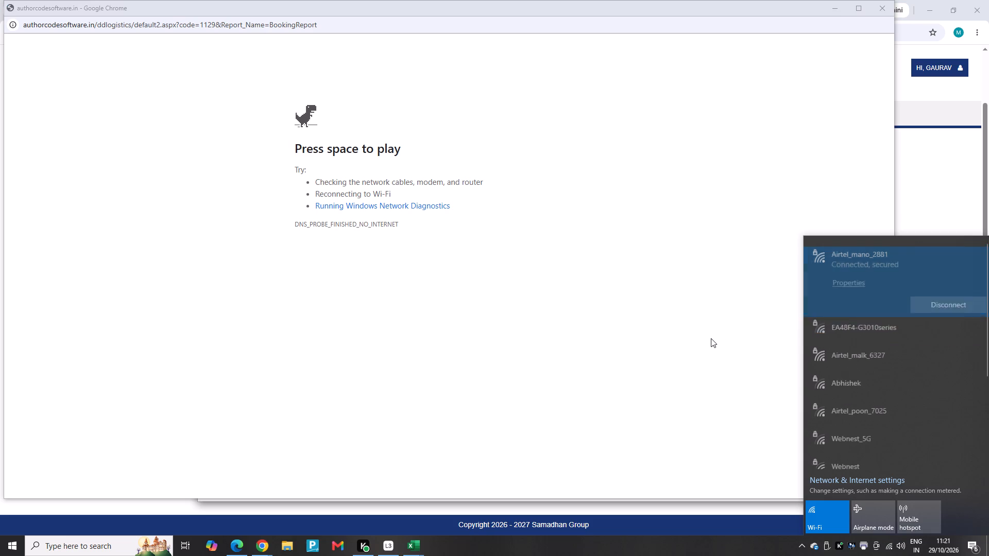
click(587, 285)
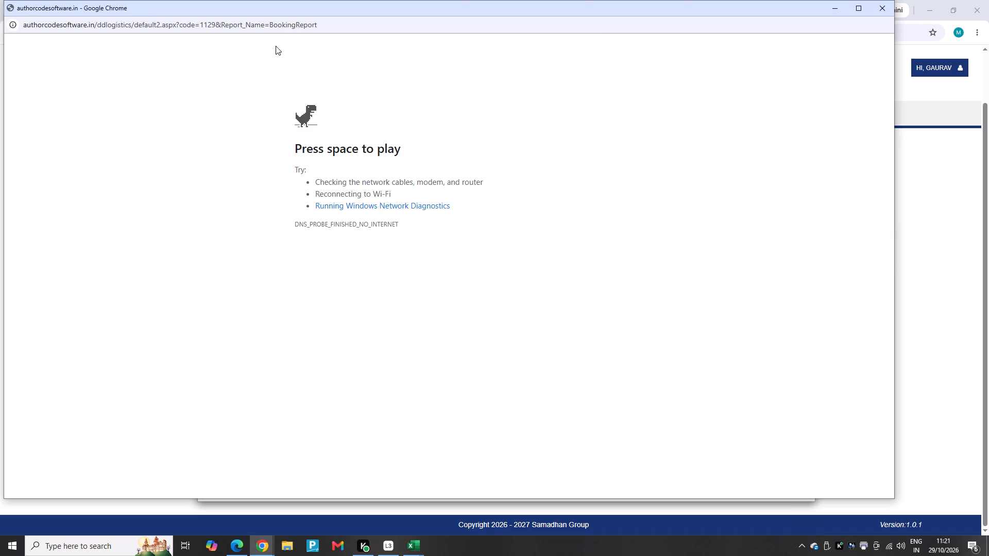
Close the unloaded report window, reopen the report of booking 1129 and generate its PDF.
click(889, 8)
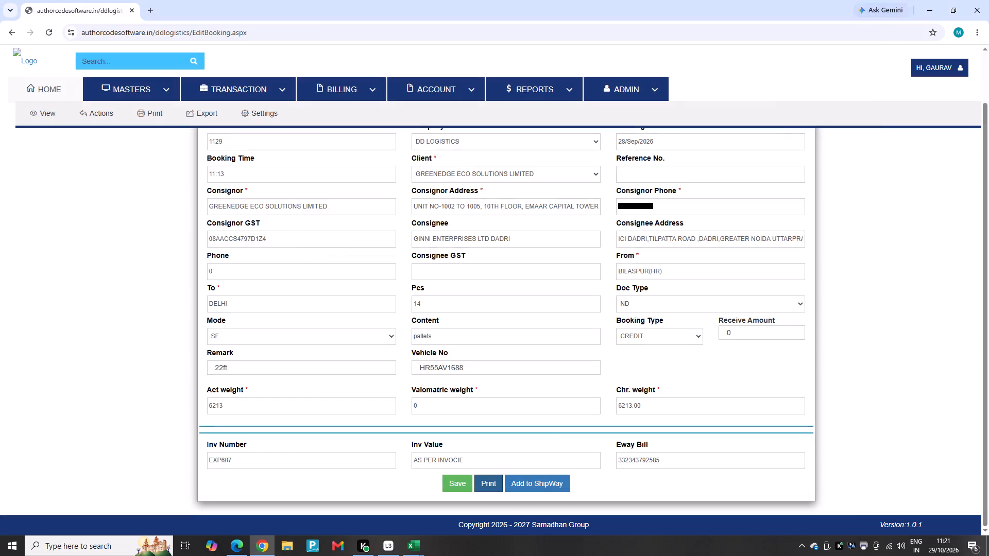
click(497, 486)
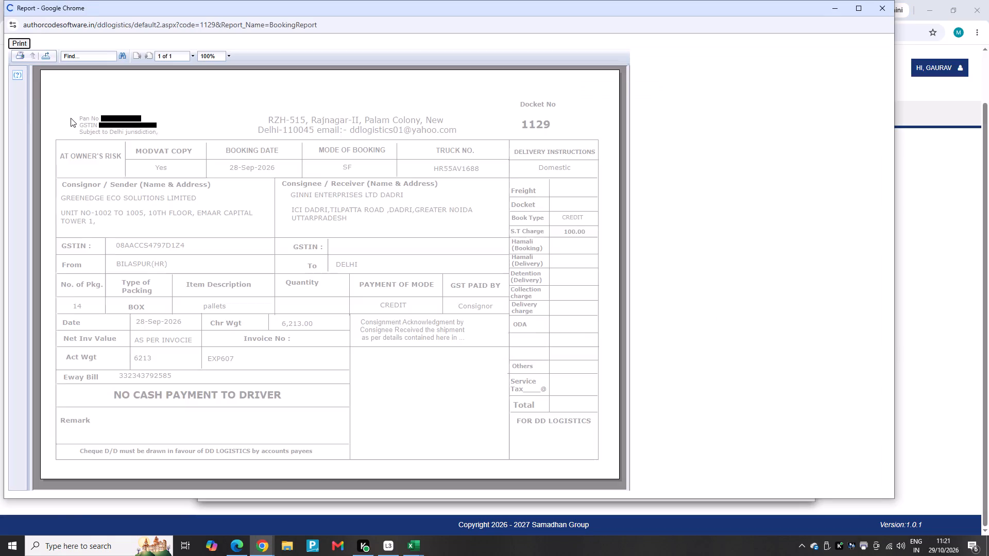
click(19, 45)
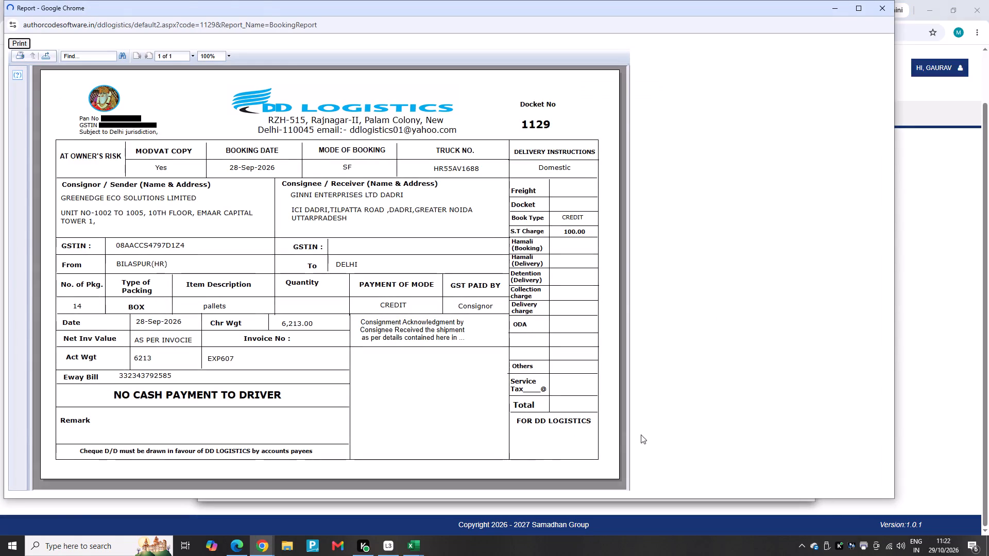
Connect the computer to the printer's Wi-Fi network EA48F4-G3010series.
click(894, 548)
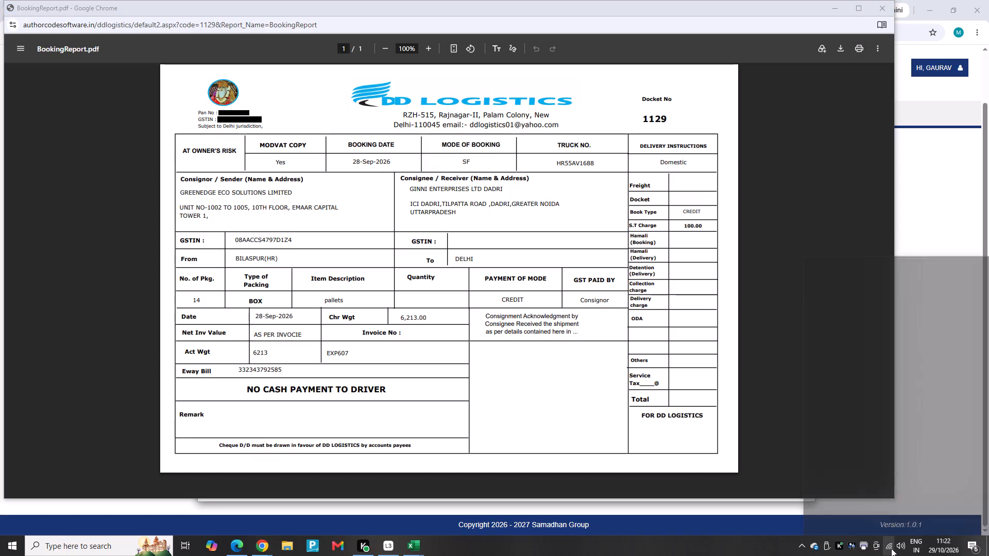
click(891, 328)
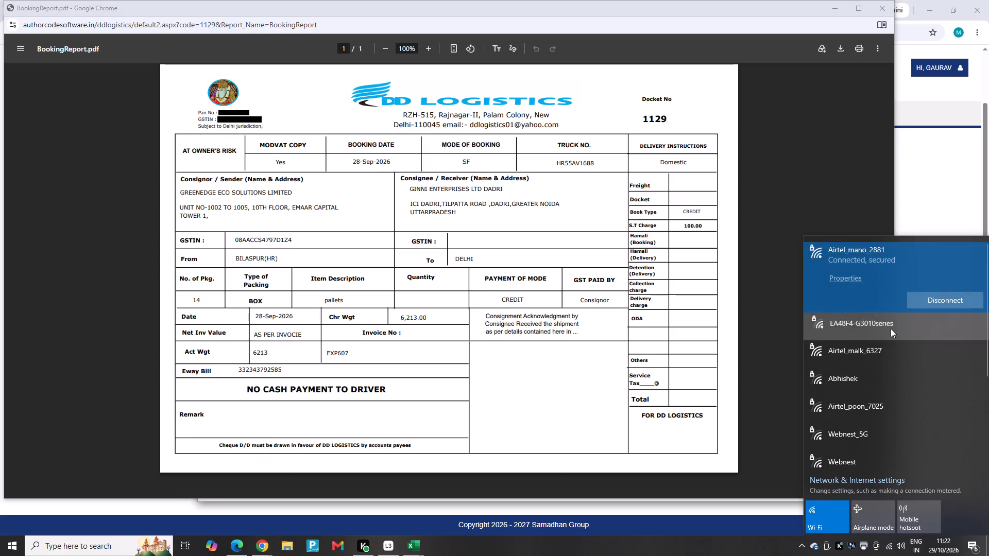
click(912, 332)
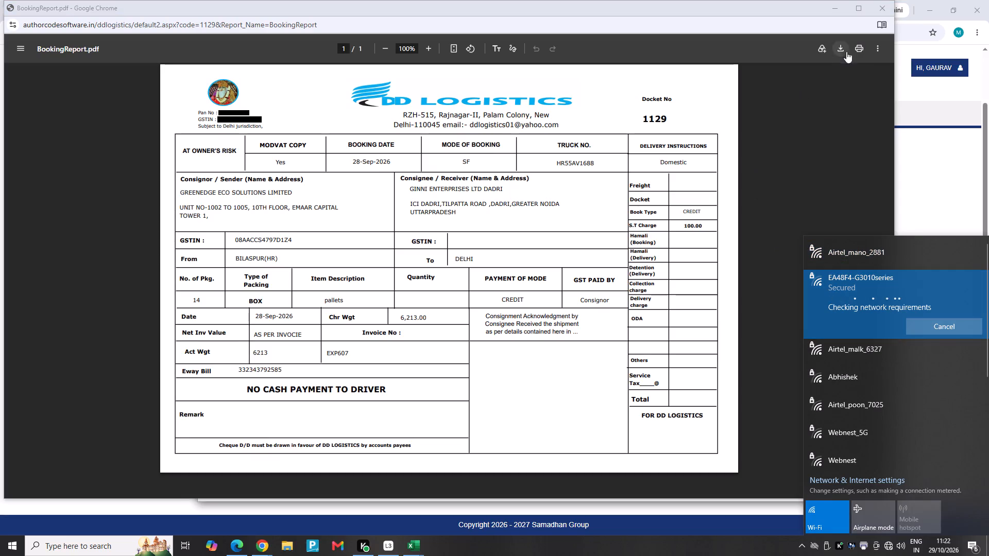
Print BookingReport.pdf on the Canon G3010 series printer and dismiss the printer's notice.
click(859, 49)
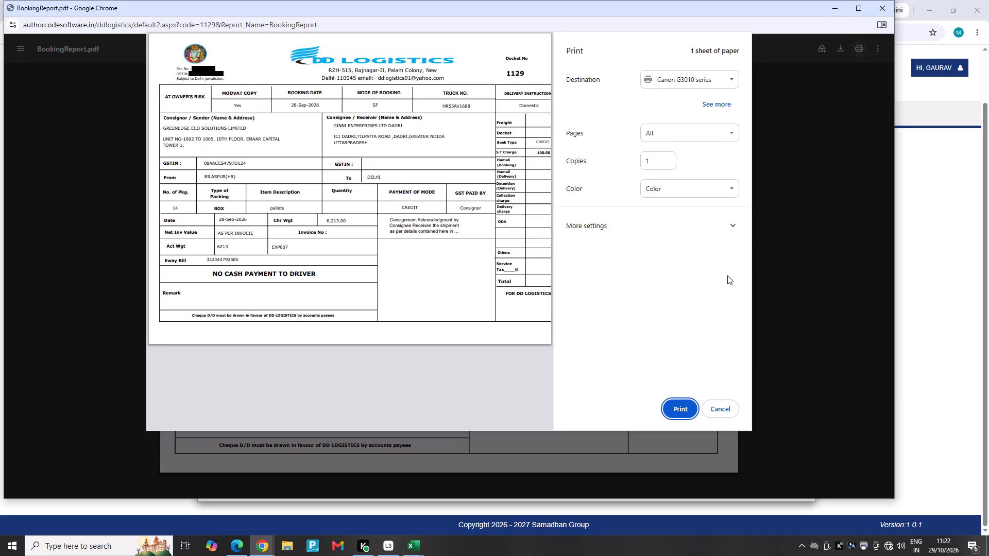
click(891, 555)
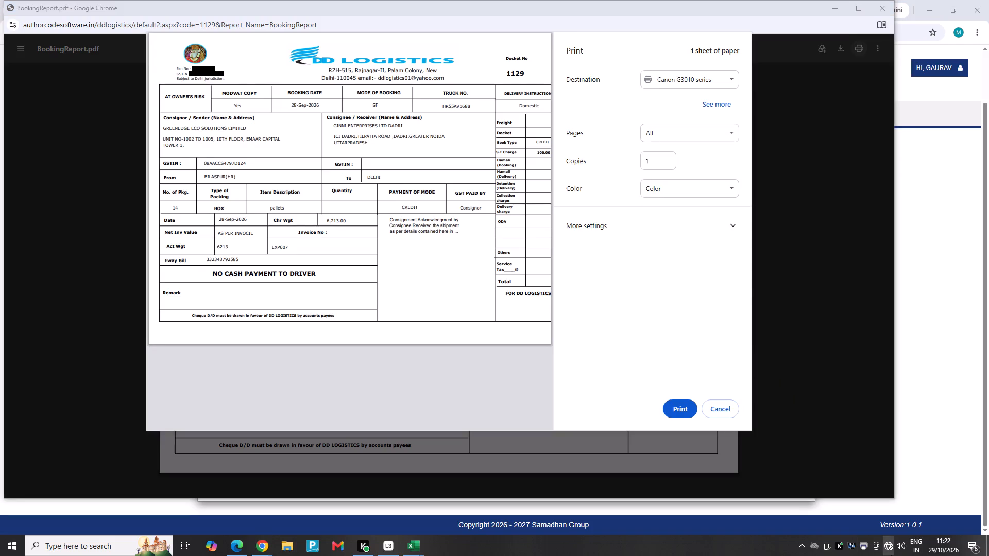
click(618, 304)
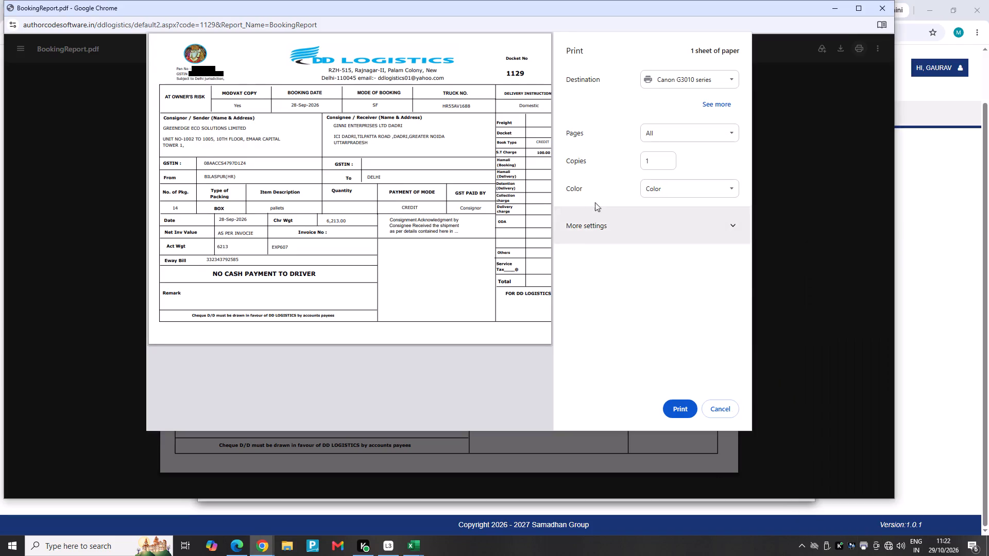
click(685, 419)
click(681, 408)
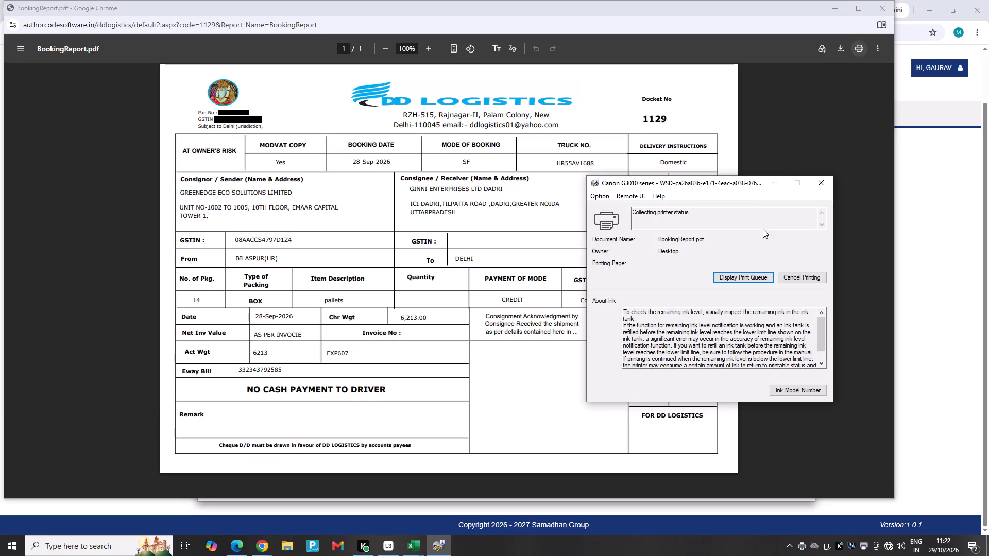
click(821, 222)
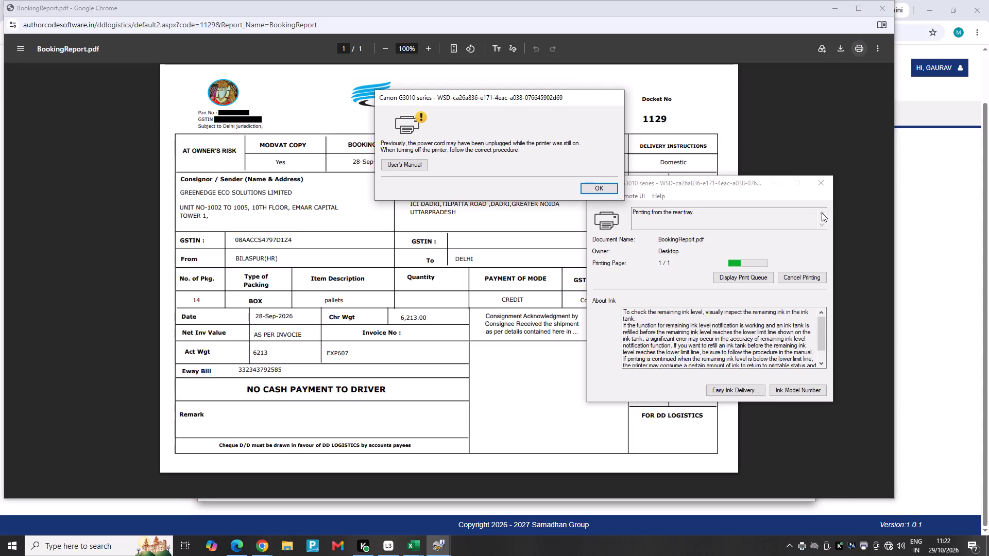
click(595, 183)
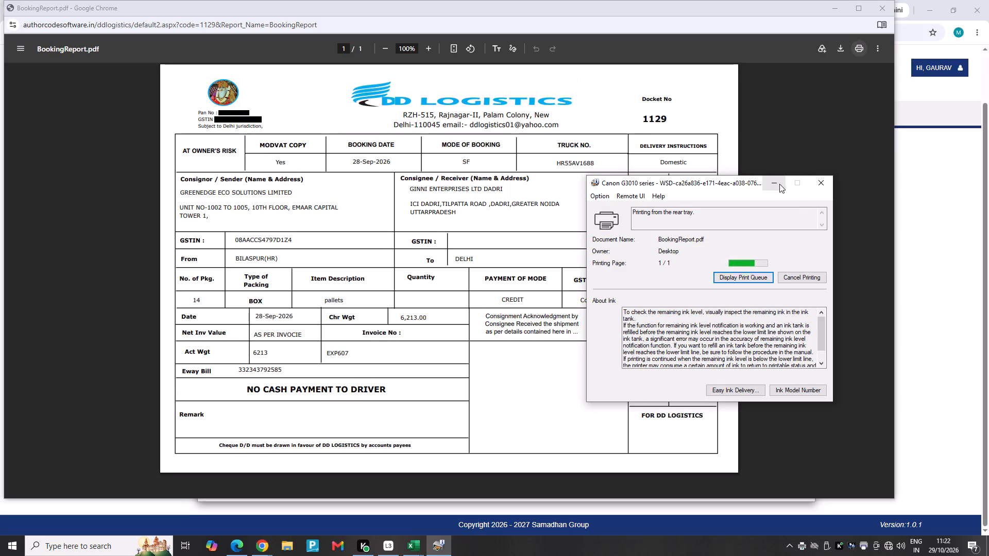
Recheck the Canon G3010 series status window for the BookingReport.pdf print job and leave it minimized.
click(779, 184)
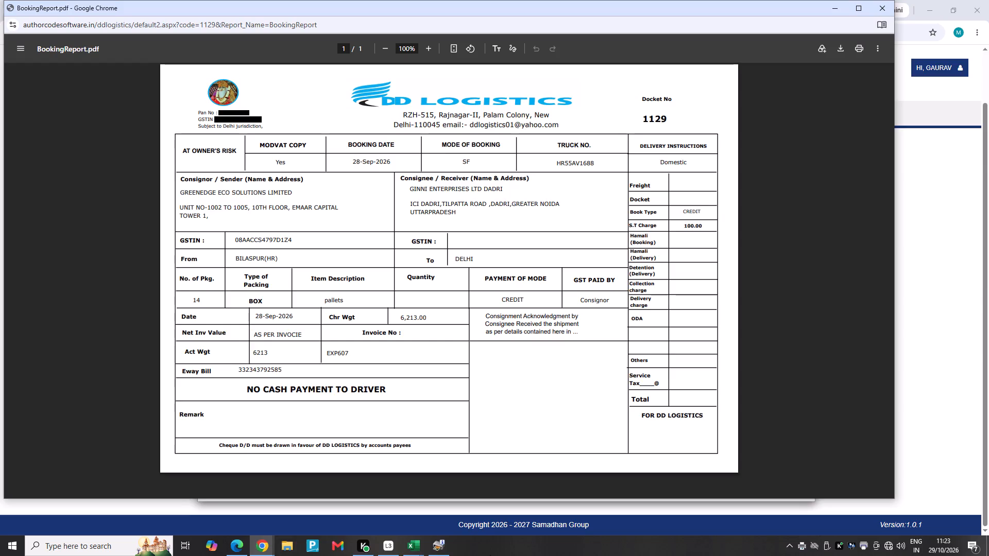
click(441, 541)
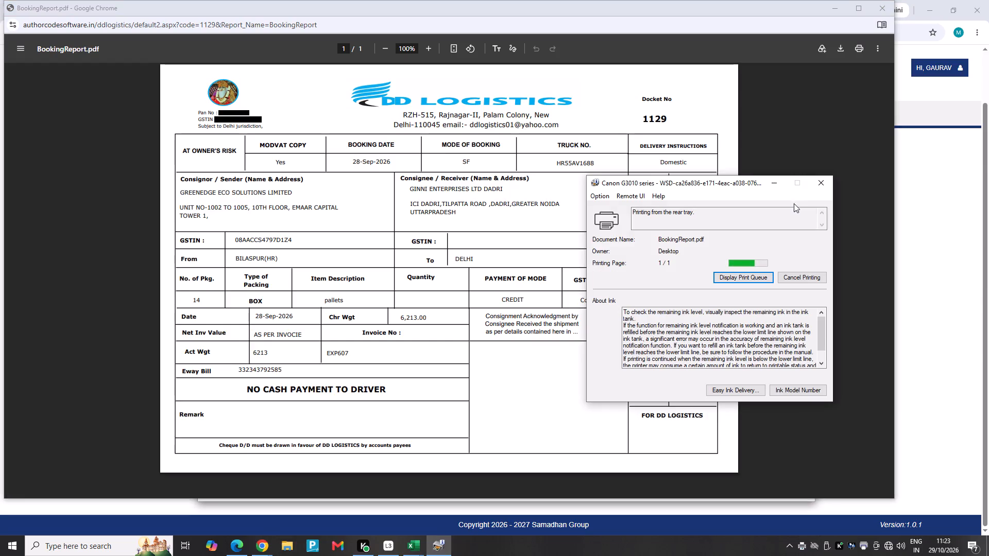
click(775, 184)
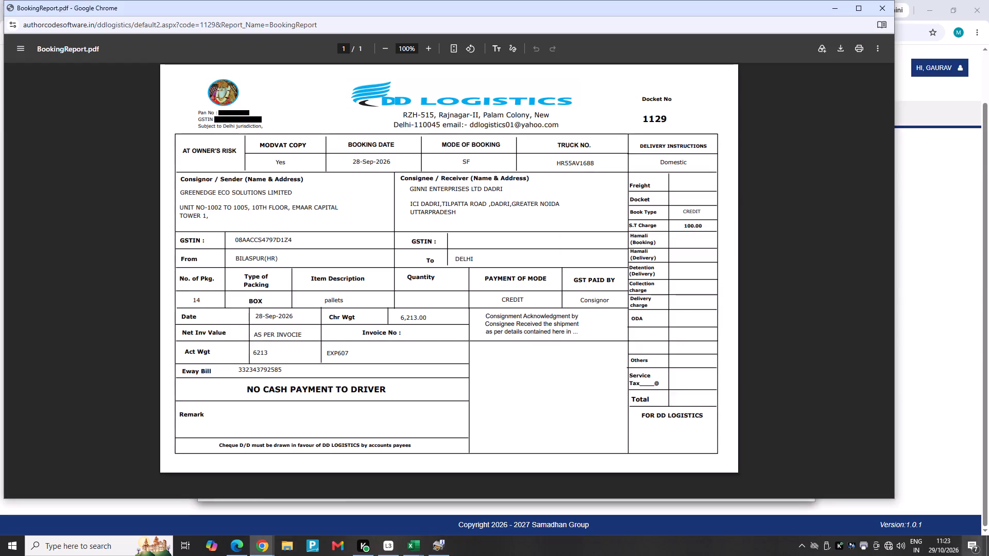
Switch the Wi-Fi connection from the printer's network back to Airtel_mano_2881.
click(886, 544)
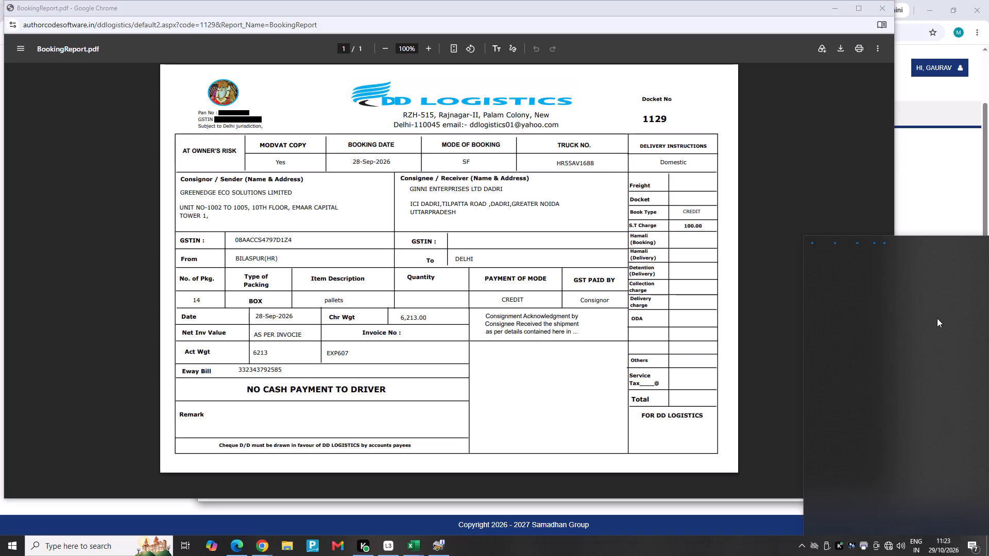
click(947, 297)
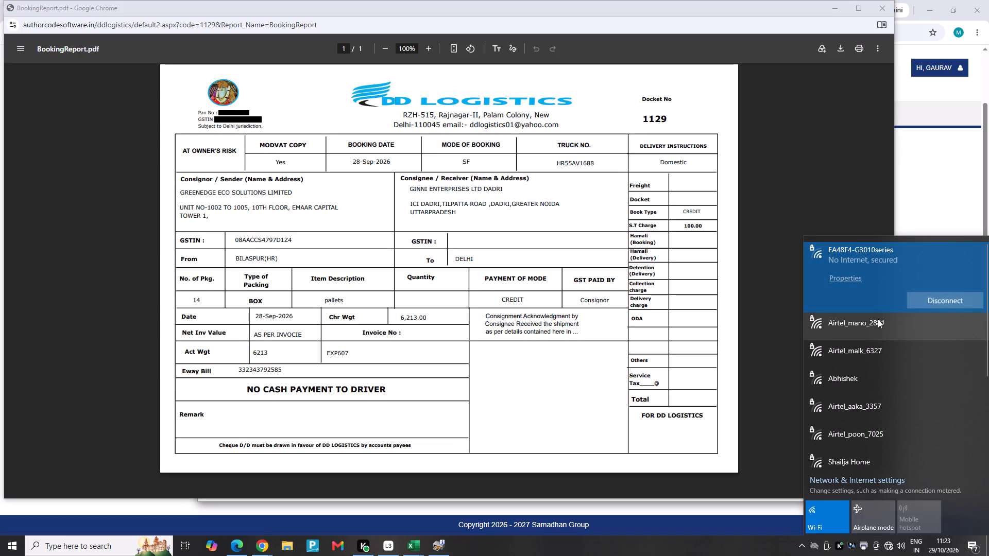
click(878, 319)
click(812, 254)
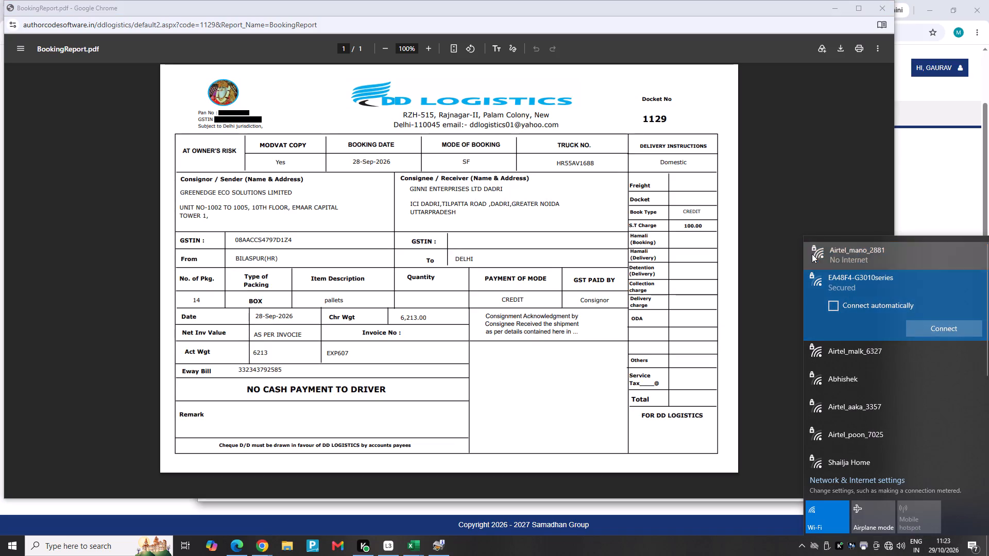
click(758, 321)
click(875, 1)
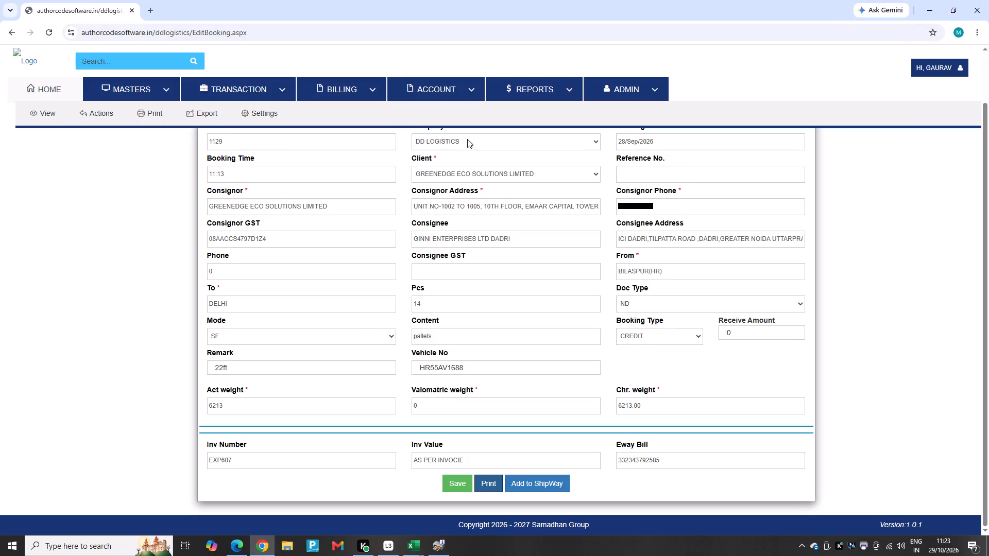
drag(324, 149, 187, 158)
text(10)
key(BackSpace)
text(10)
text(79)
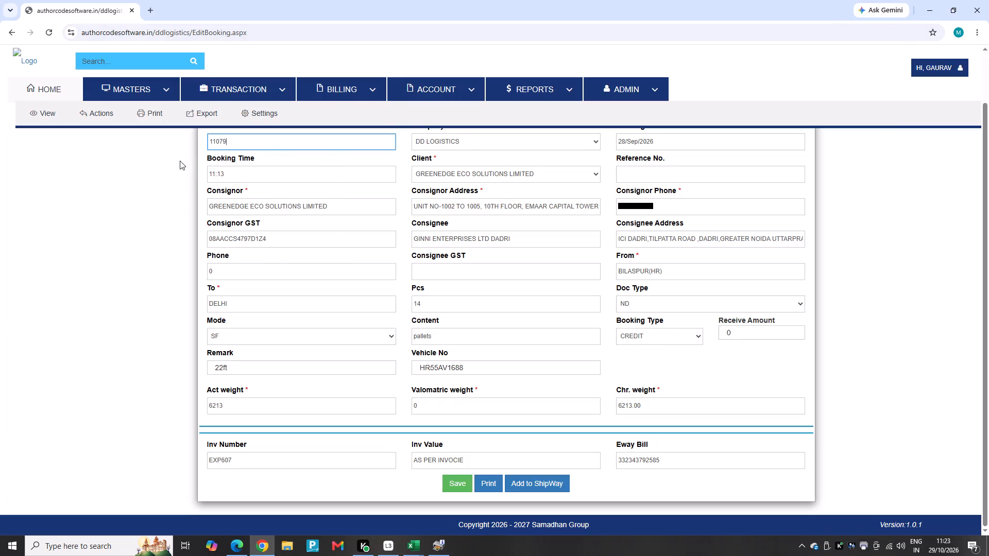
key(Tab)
drag(234, 142, 221, 142)
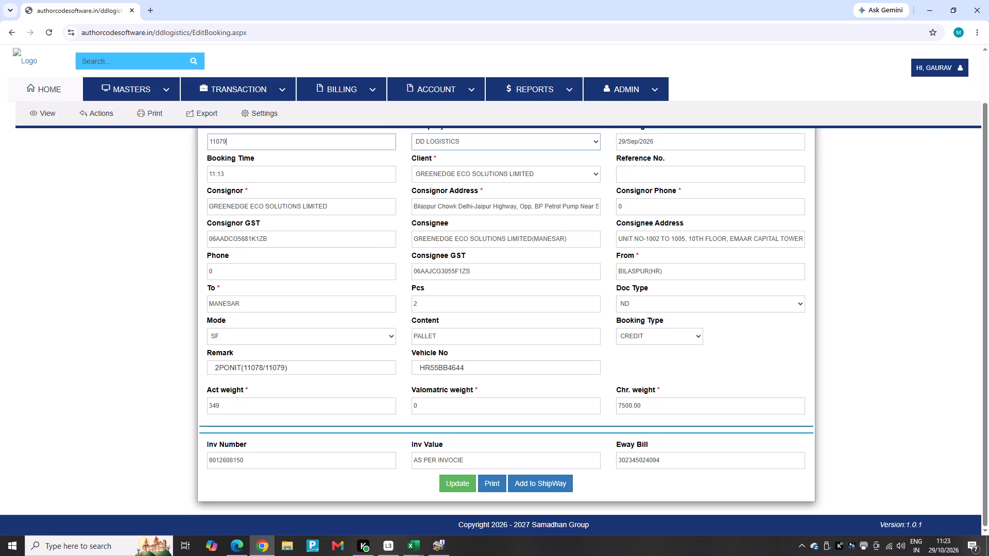
drag(221, 142, 218, 142)
click(224, 140)
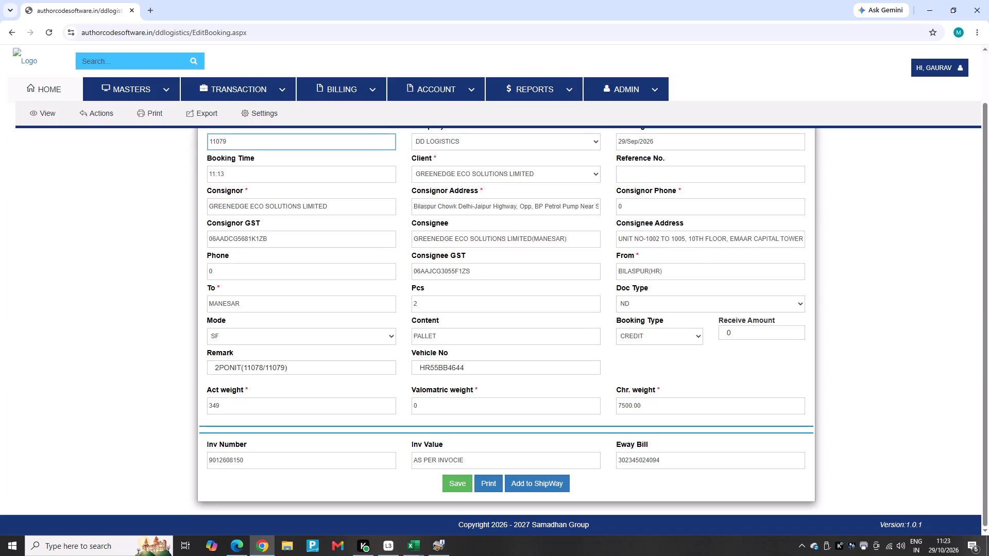
key(BackSpace)
key(6)
key(Tab)
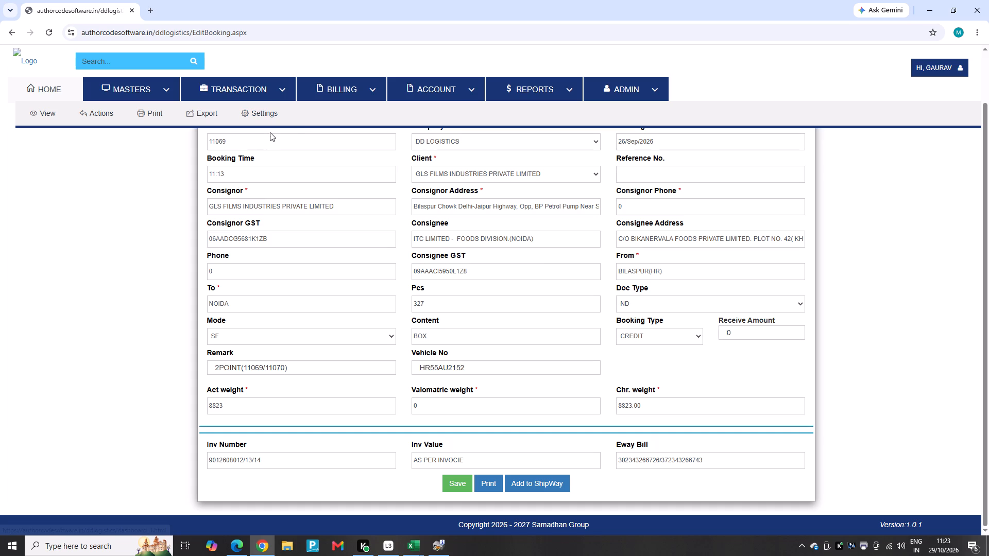
scroll(463, 257, down, 1)
scroll(463, 257, up, 2)
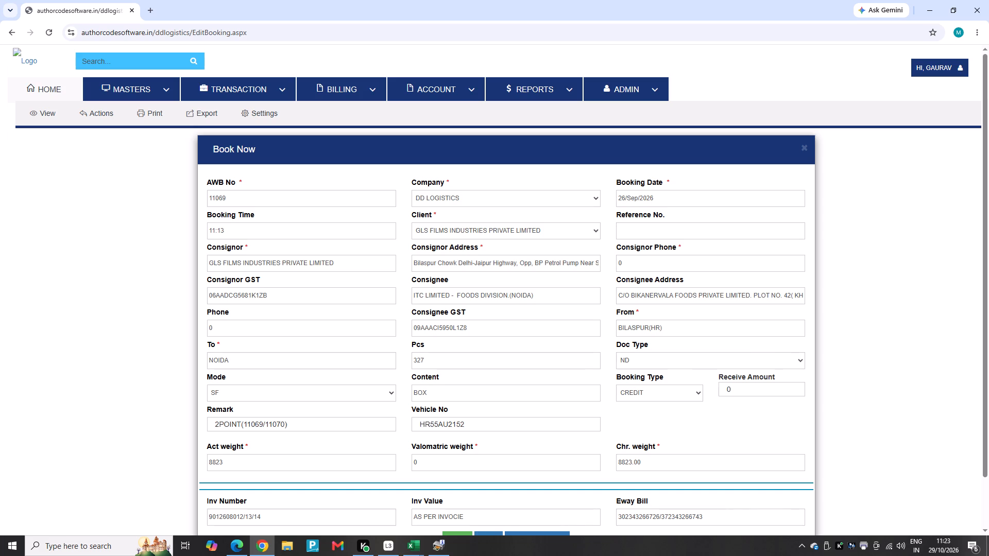
drag(274, 199, 219, 202)
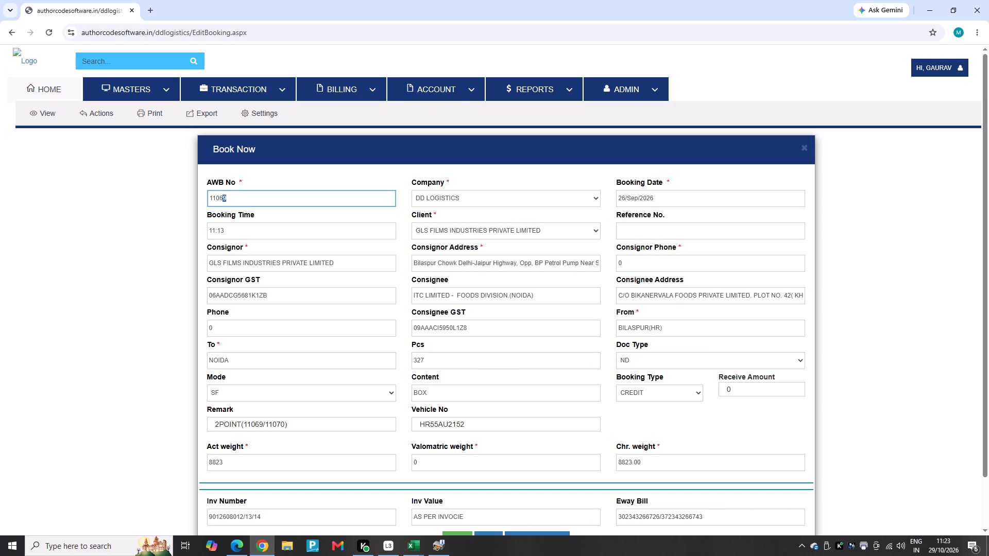
text(73)
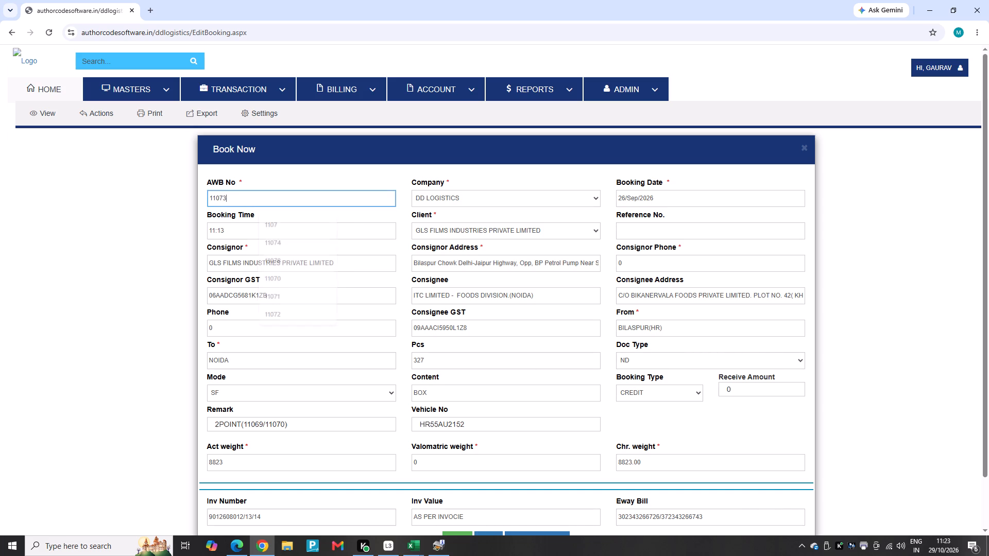
key(Tab)
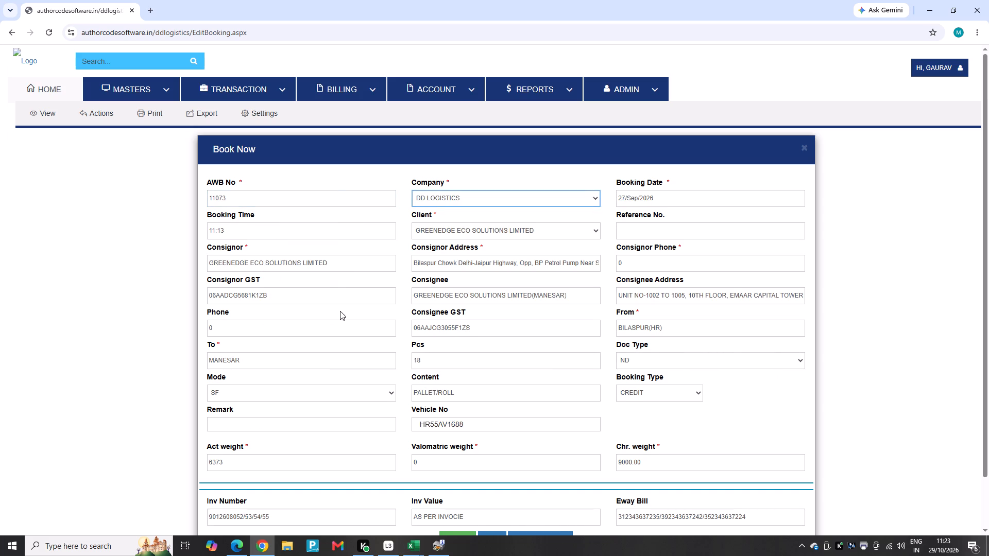
Change the consignor of booking AWB 11073 to GLS FILMS INDUSTRIES PRIVATE LIMITED and save the booking.
scroll(349, 327, down, 1)
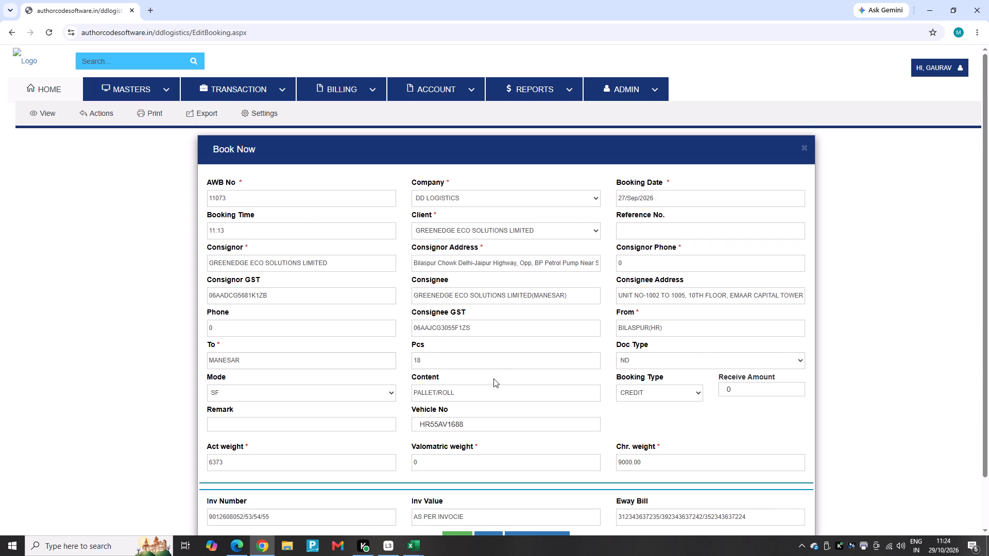
scroll(448, 447, down, 2)
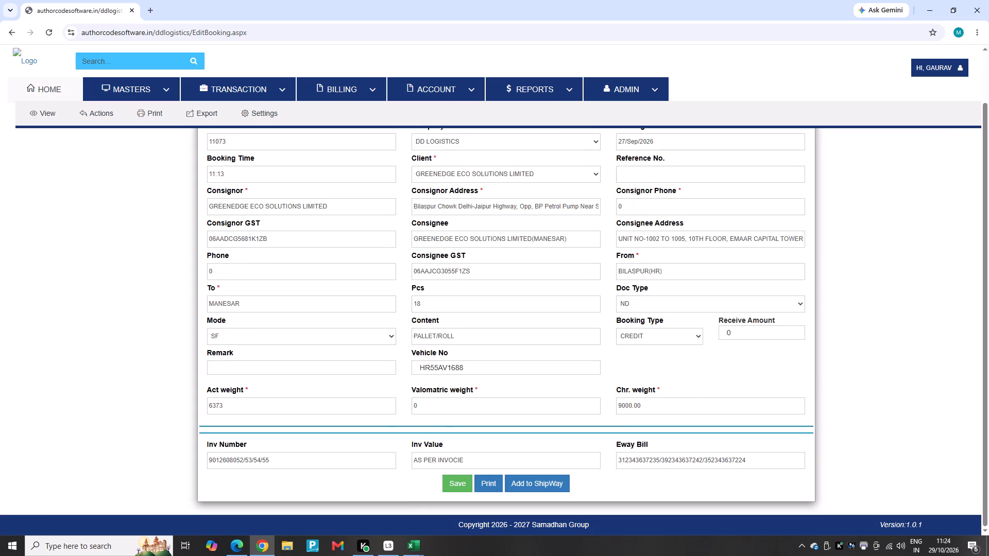
drag(344, 208, 94, 233)
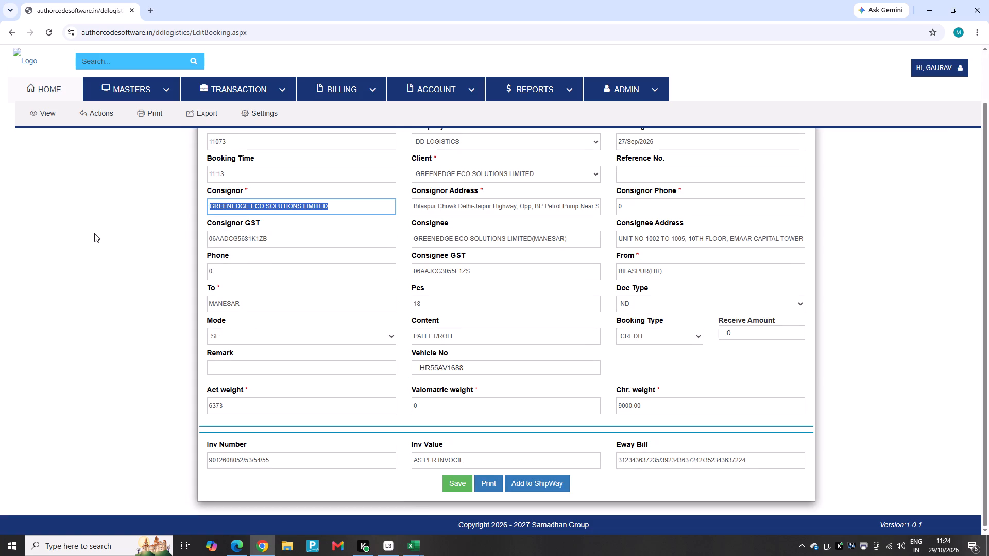
text(GLS)
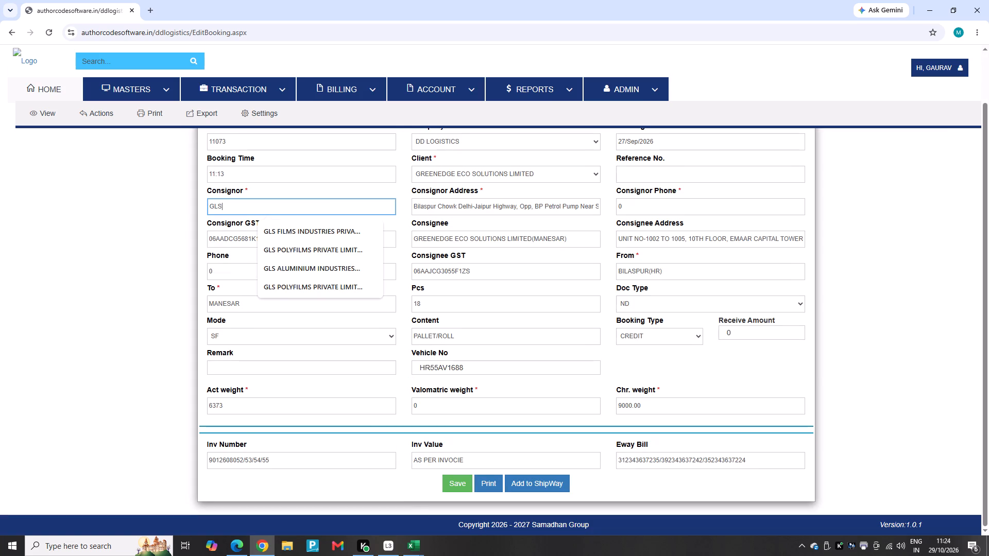
key(Down)
key(Down)
key(Down)
key(Down)
key(Up)
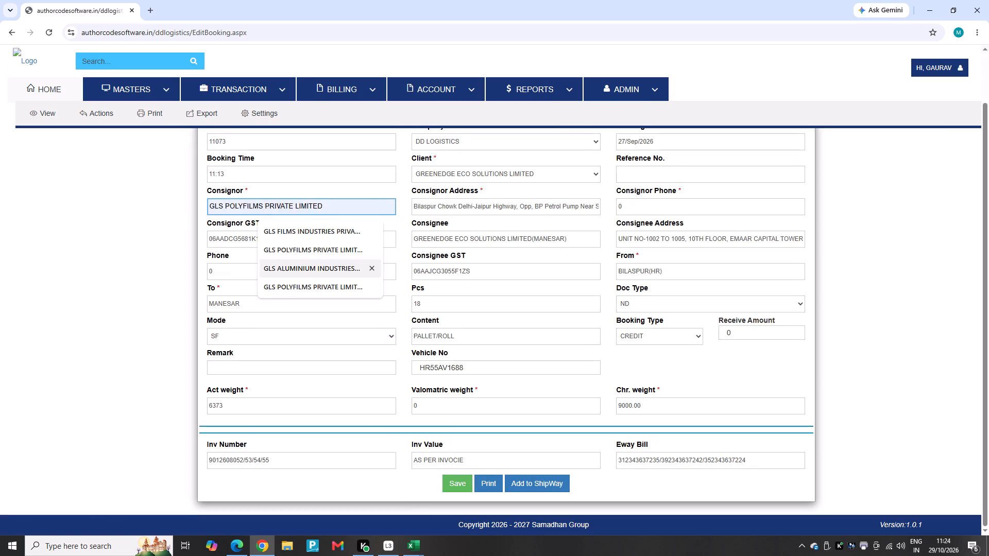
key(Up)
key(Up)
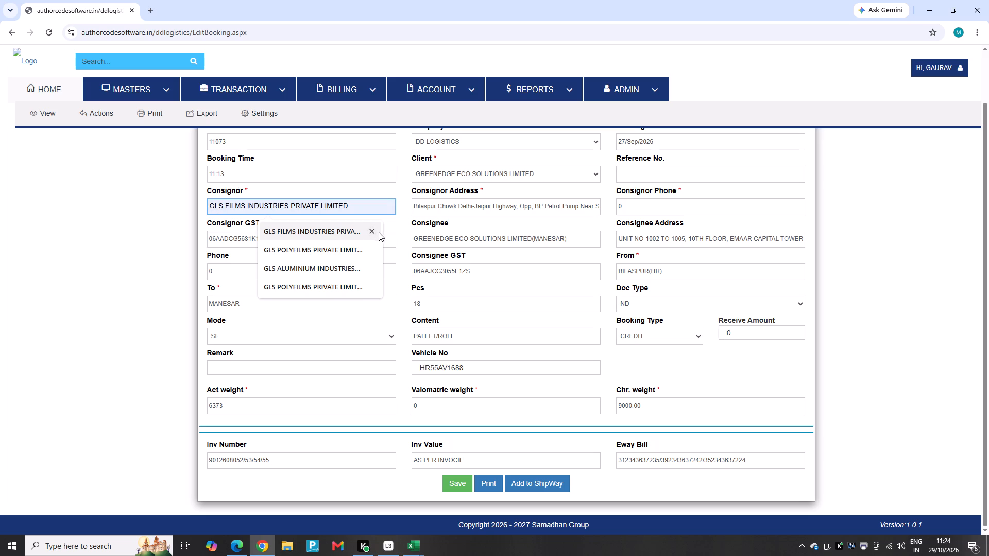
click(337, 238)
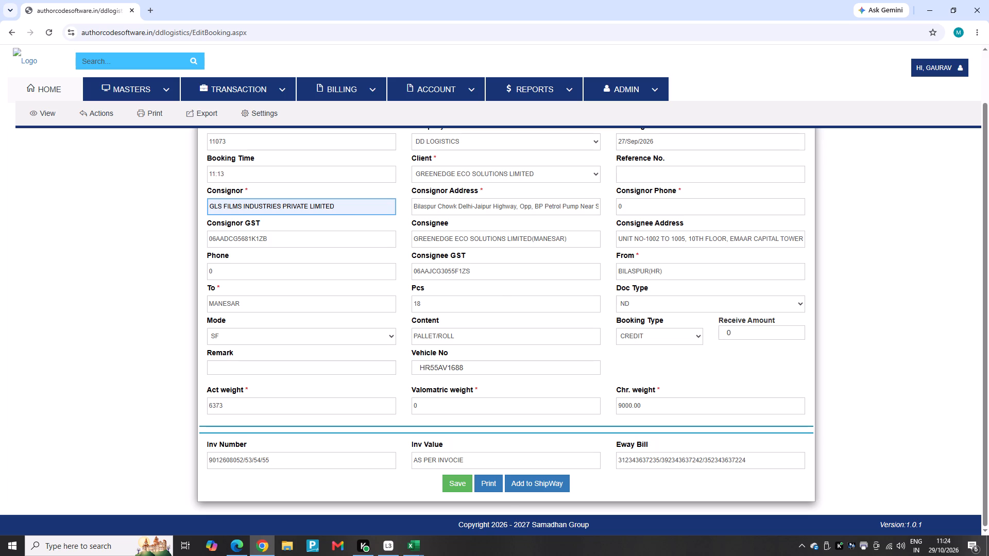
click(449, 487)
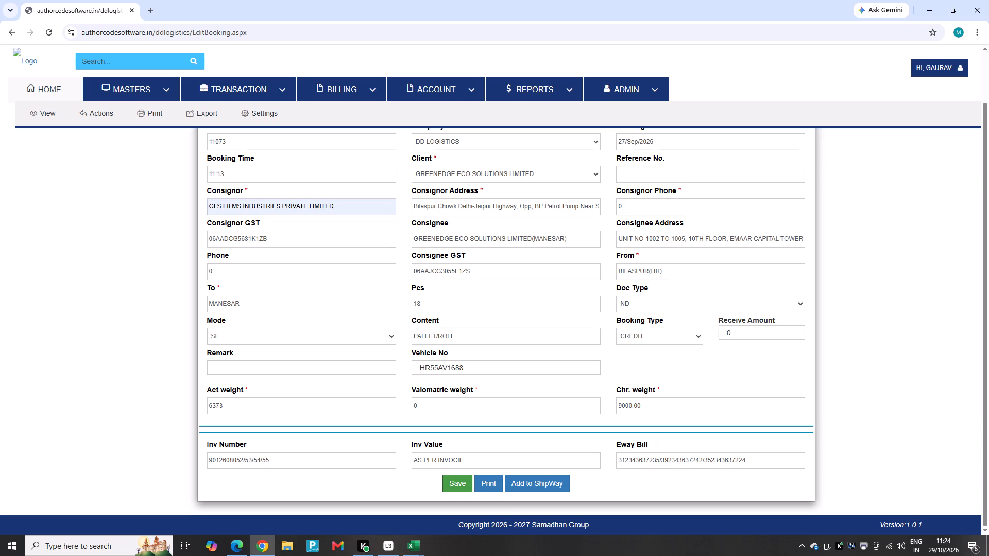
click(466, 484)
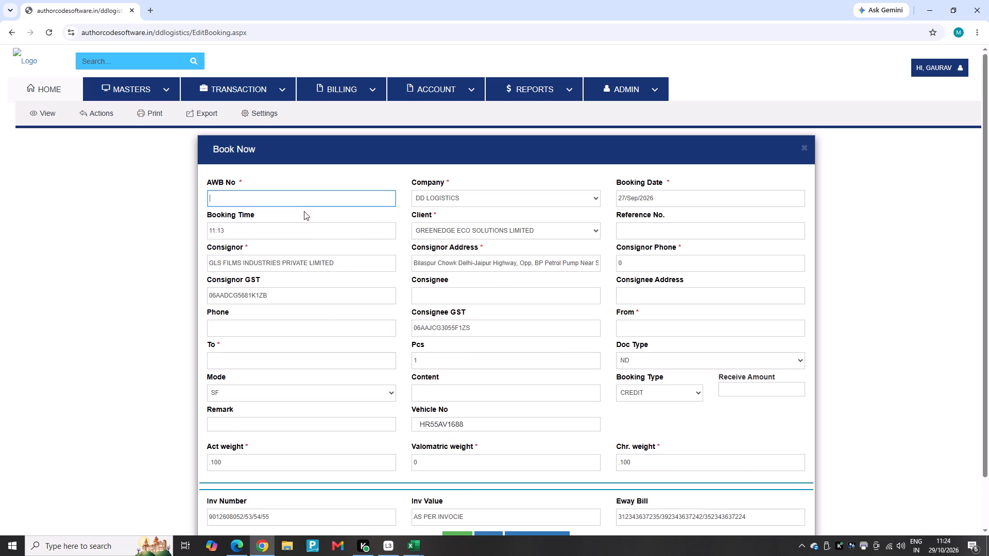
key(1)
key(1)
text(073)
key(Tab)
Print the booking report for docket 11073 on the Canon G3010 series printer.
scroll(353, 357, down, 3)
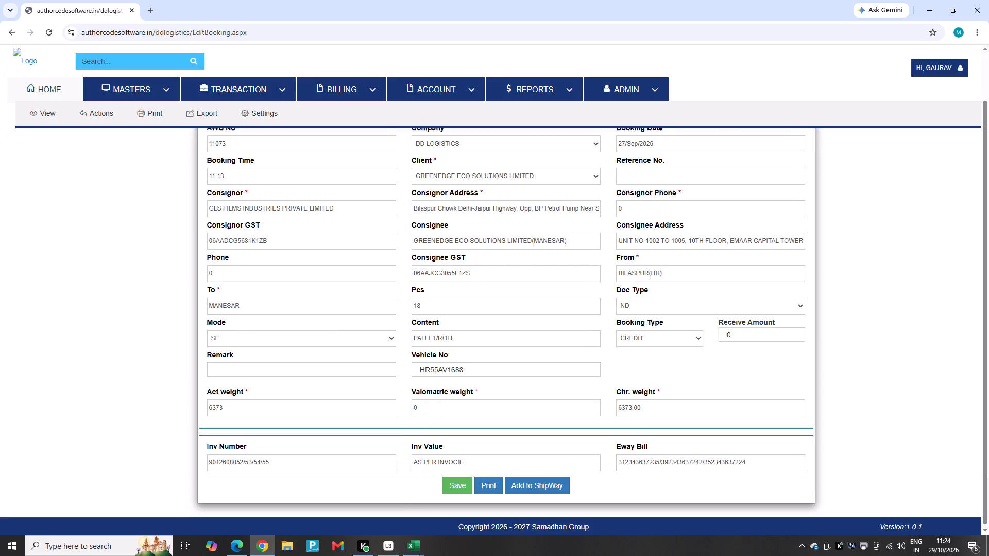
click(493, 485)
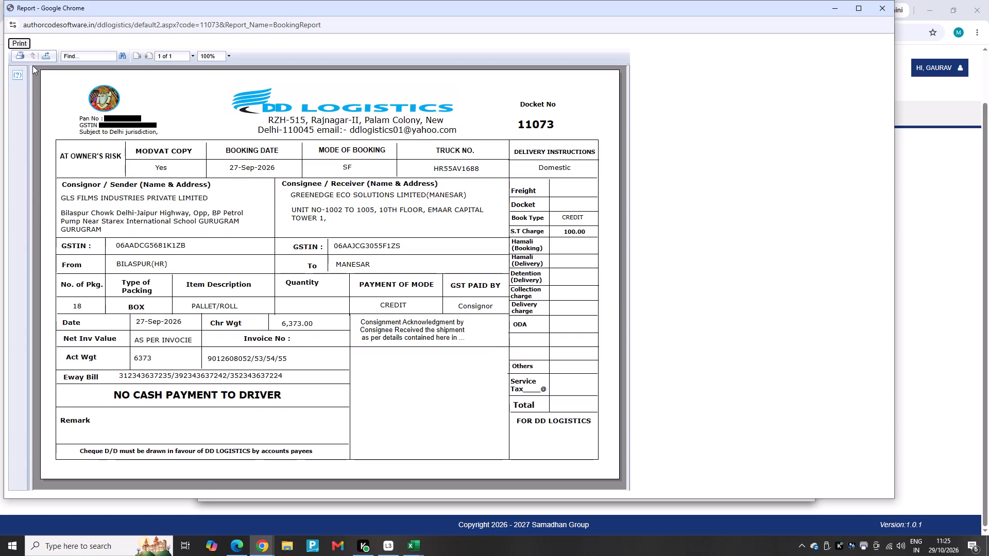
Export the booking report for docket 11073 as a printable PDF and bring up its print settings.
click(23, 44)
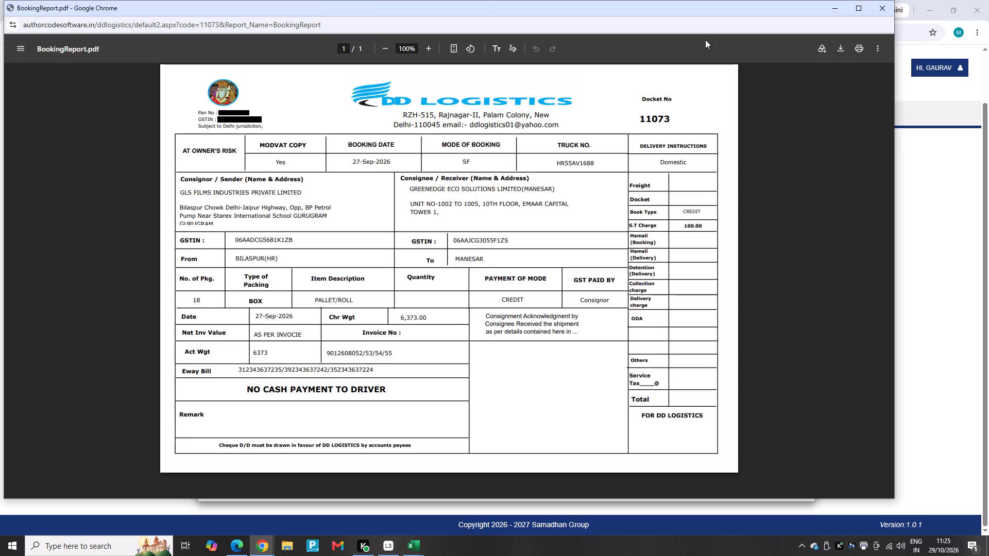
click(865, 48)
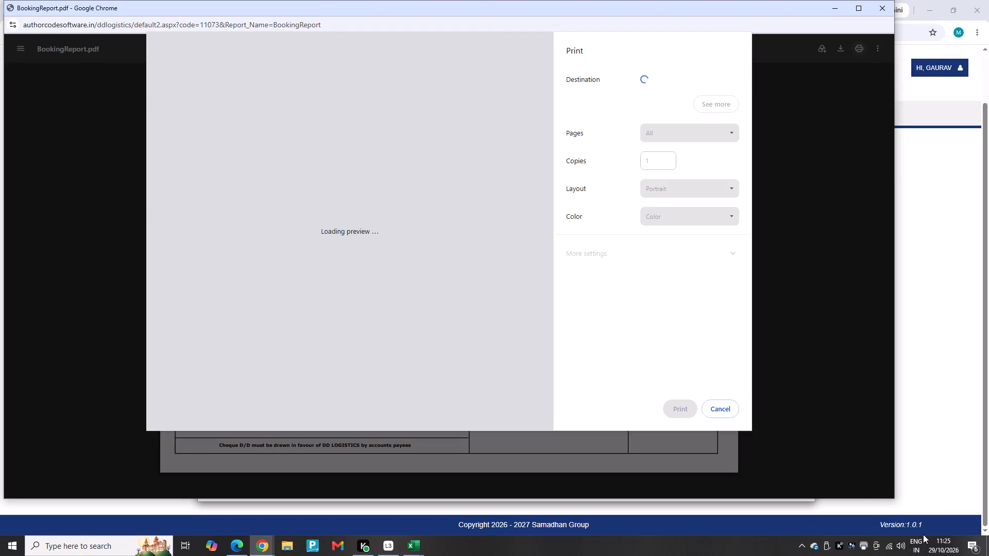
Connect the computer to the printer's Wi-Fi network EA48F4-G3010series, with automatic connection enabled.
click(894, 552)
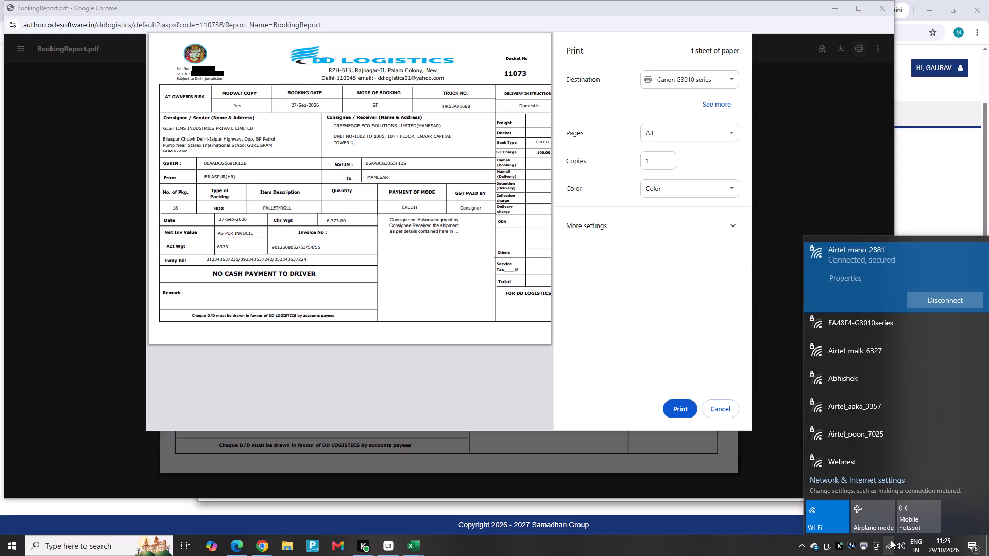
click(920, 329)
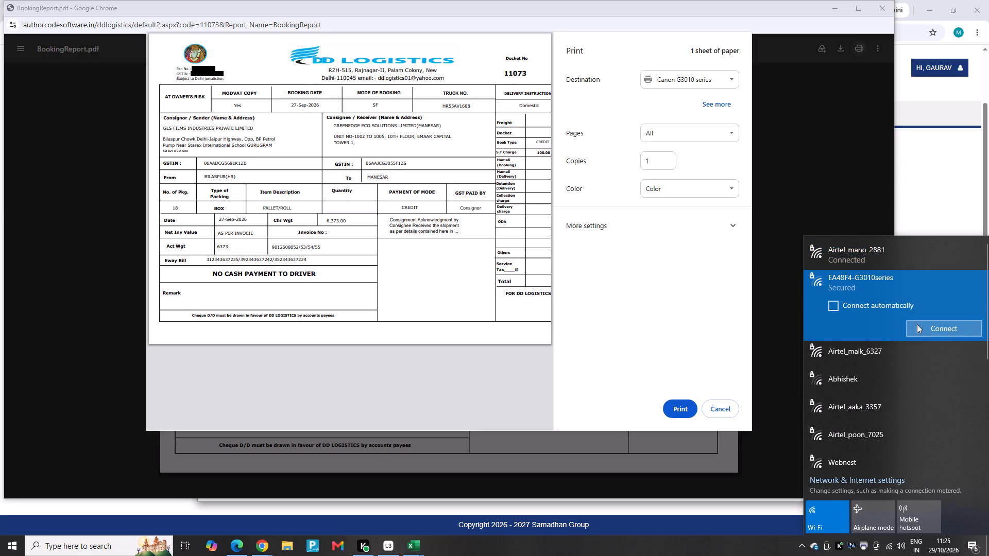
click(837, 305)
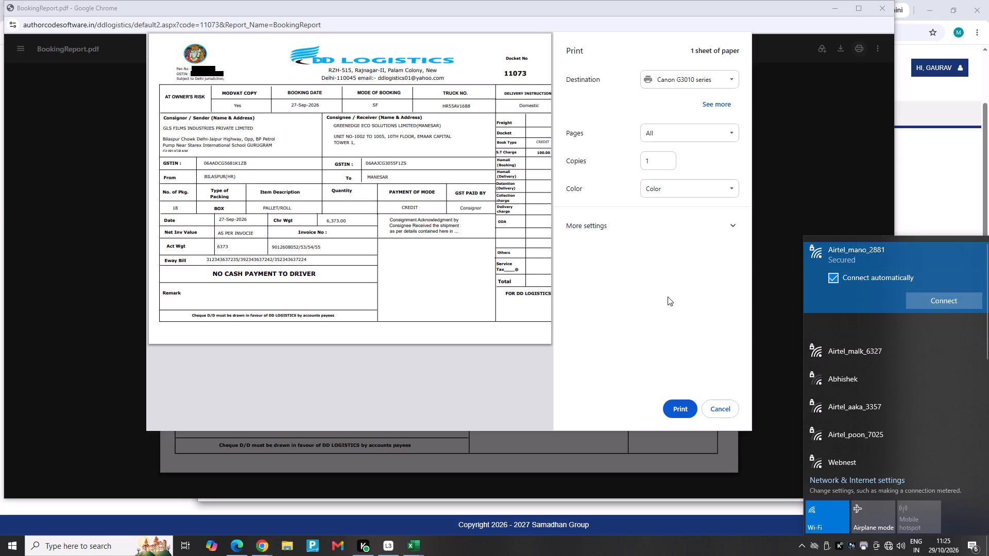
click(751, 307)
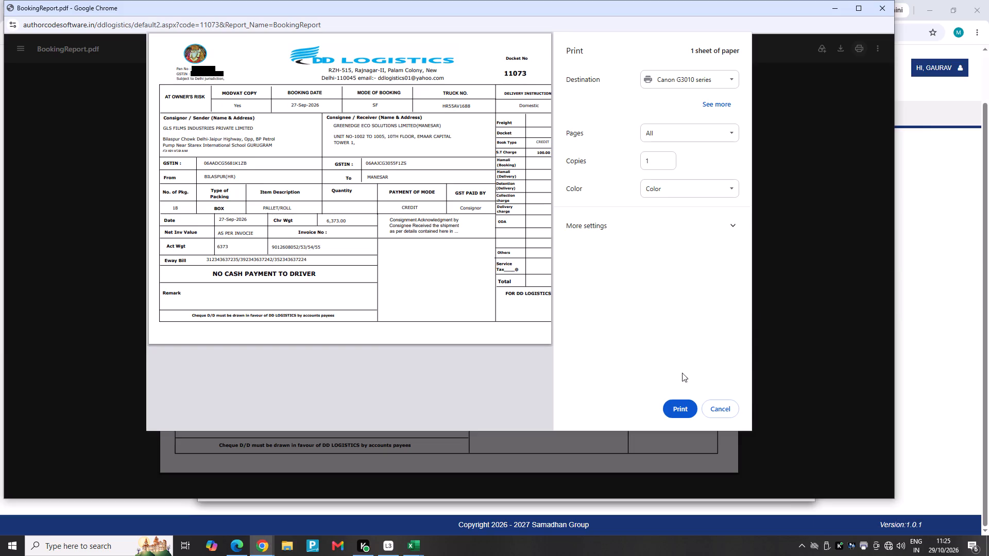
Print one colour copy of the docket 11073 report on the Canon G3010 series and open the printer's status window.
click(676, 410)
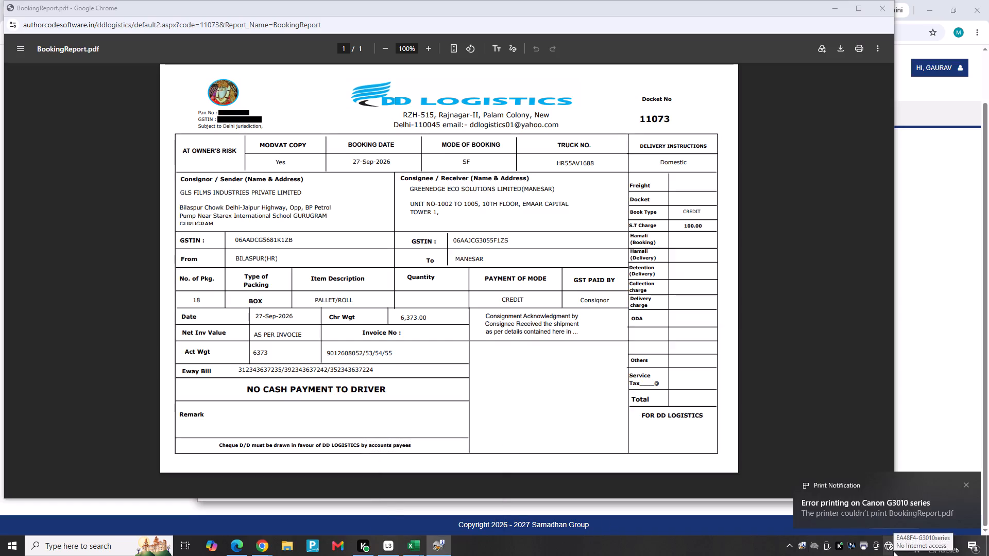
click(435, 545)
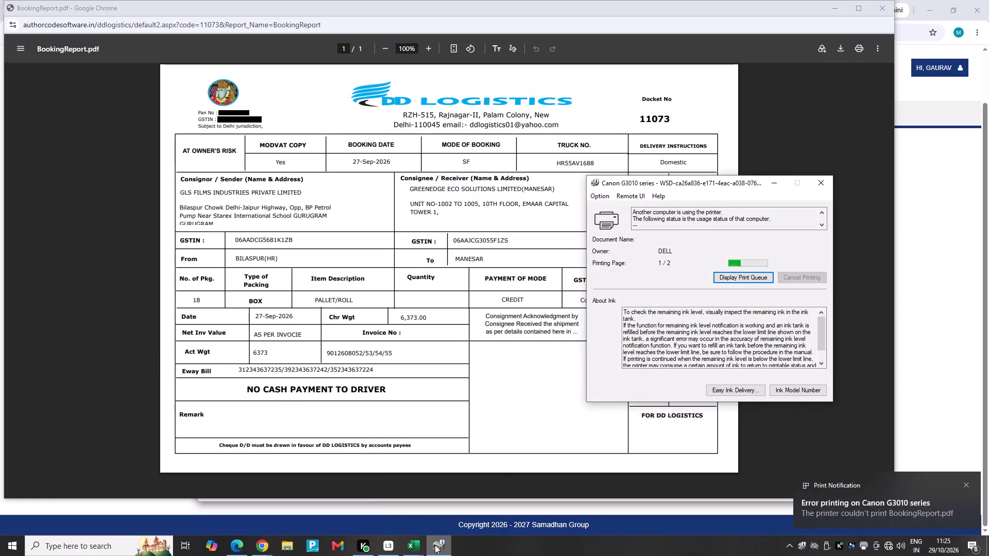
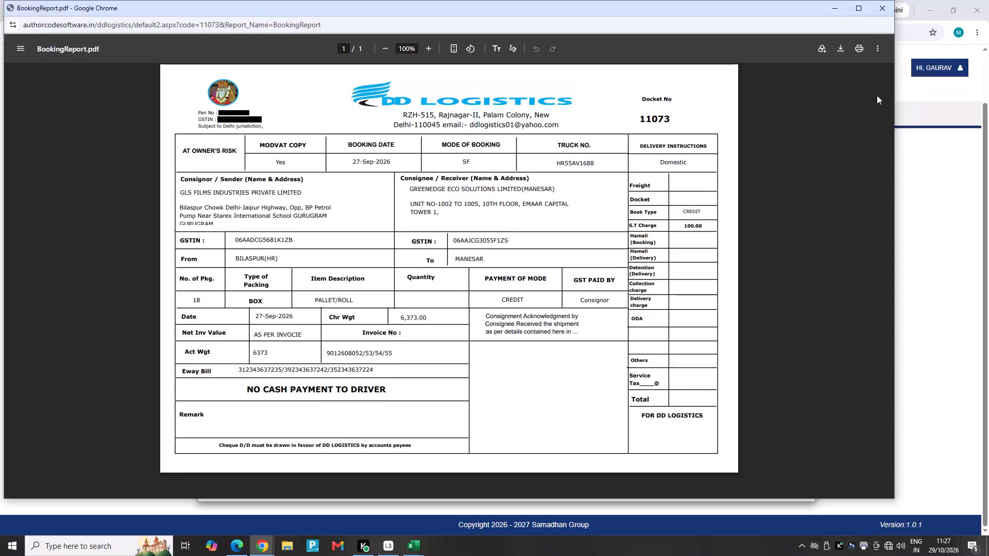
Close the booking report for docket 11073 and open the consignee master page (Cosiginee.aspx).
click(876, 5)
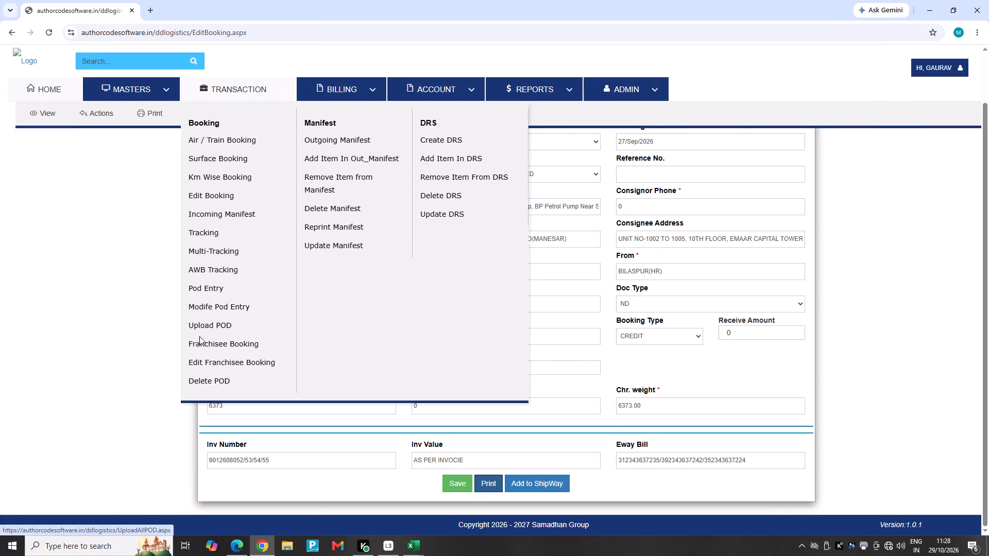
click(108, 282)
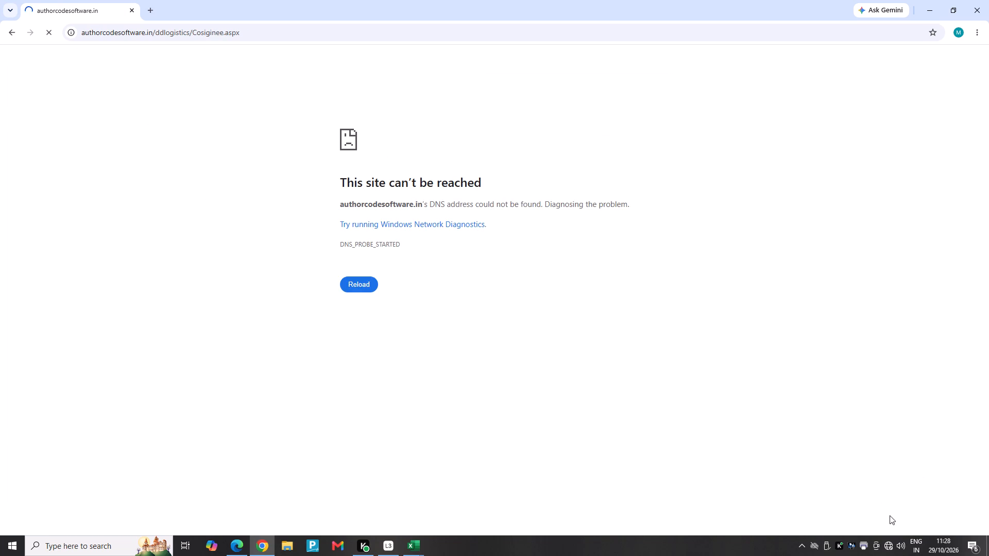
Switch the computer's Wi-Fi connection from the printer's network to Airtel_mano_2881.
click(888, 553)
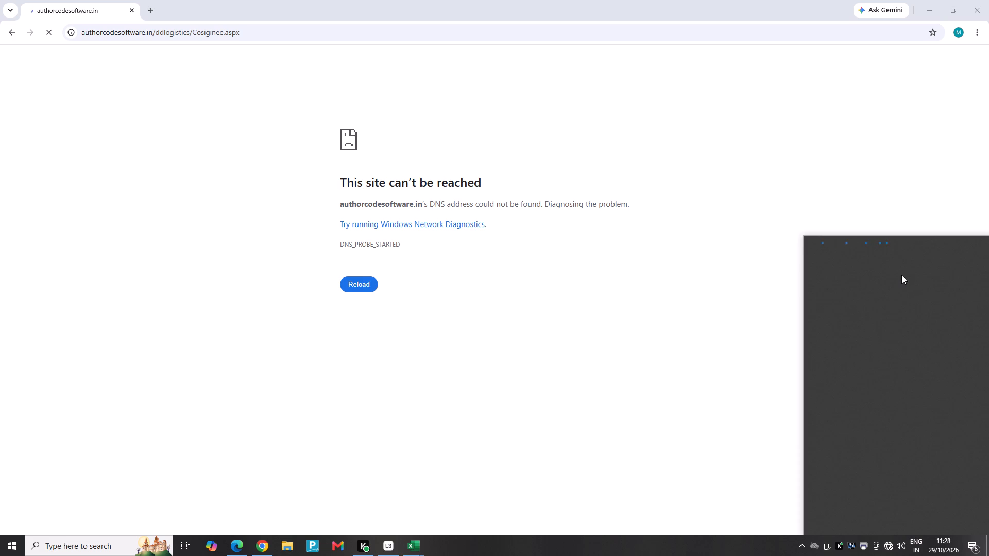
click(892, 262)
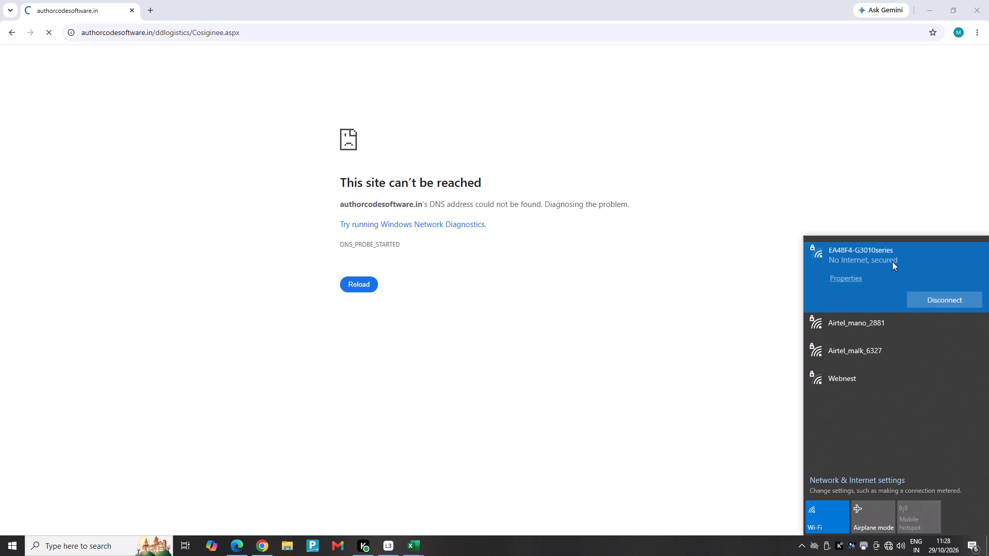
click(868, 318)
click(930, 326)
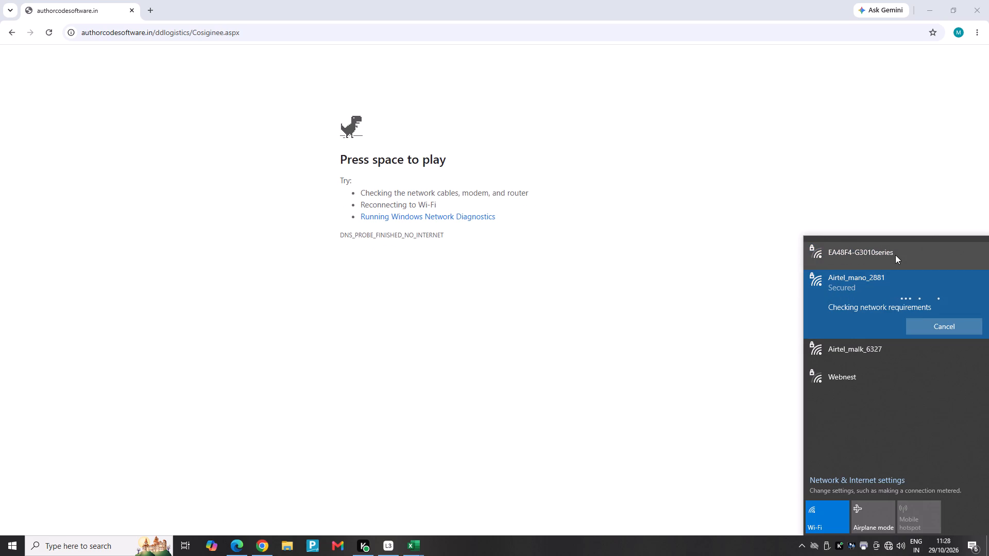
drag(783, 200, 778, 202)
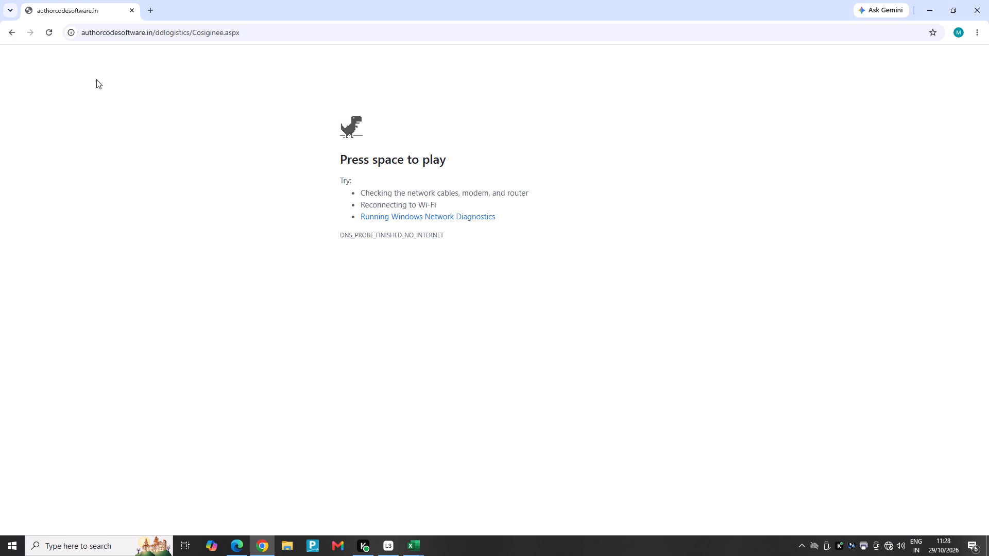
Reload the consignee master page over the new Wi-Fi connection.
click(50, 36)
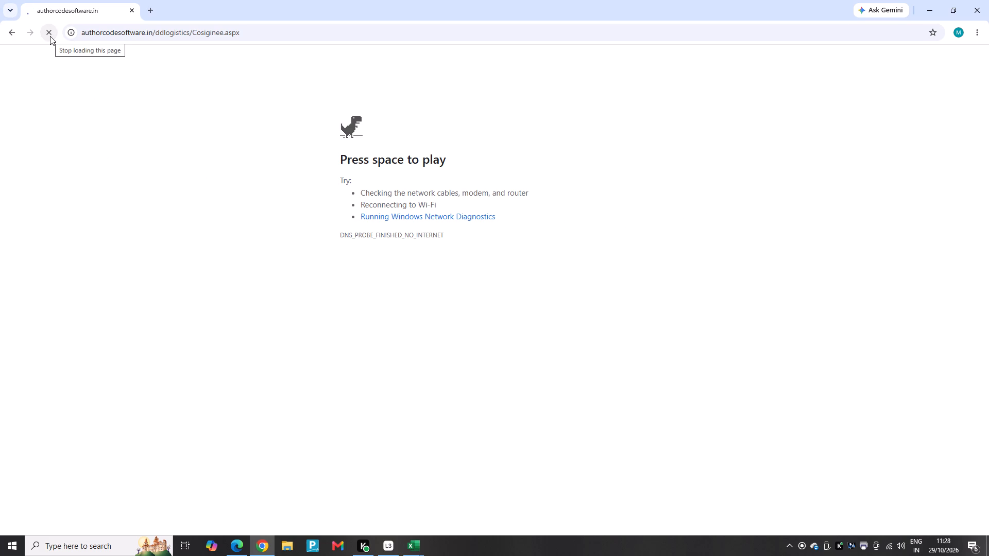
right_click(50, 36)
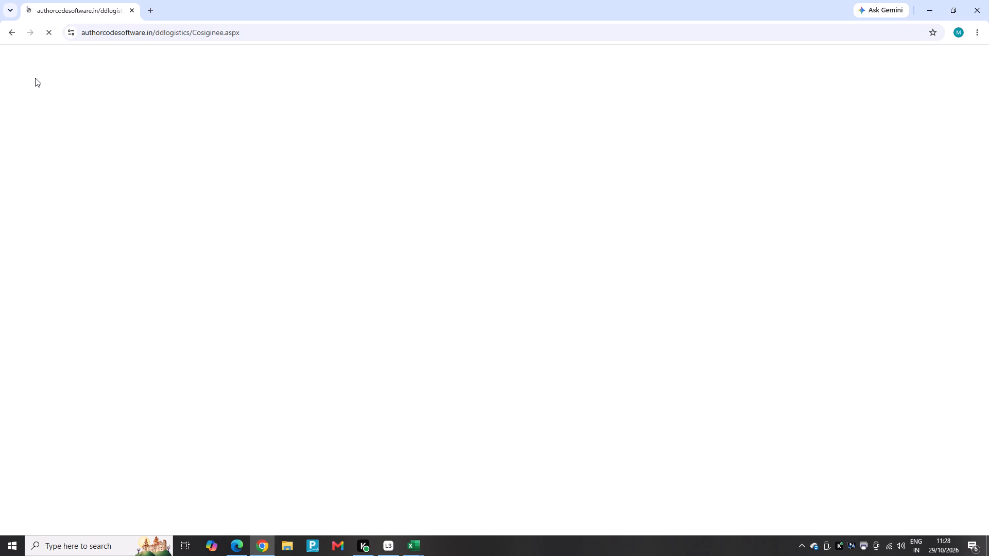
Start a new consignee record in the Consignee master with the name GINNI ENTERPRISES LTD DADRI.
click(126, 186)
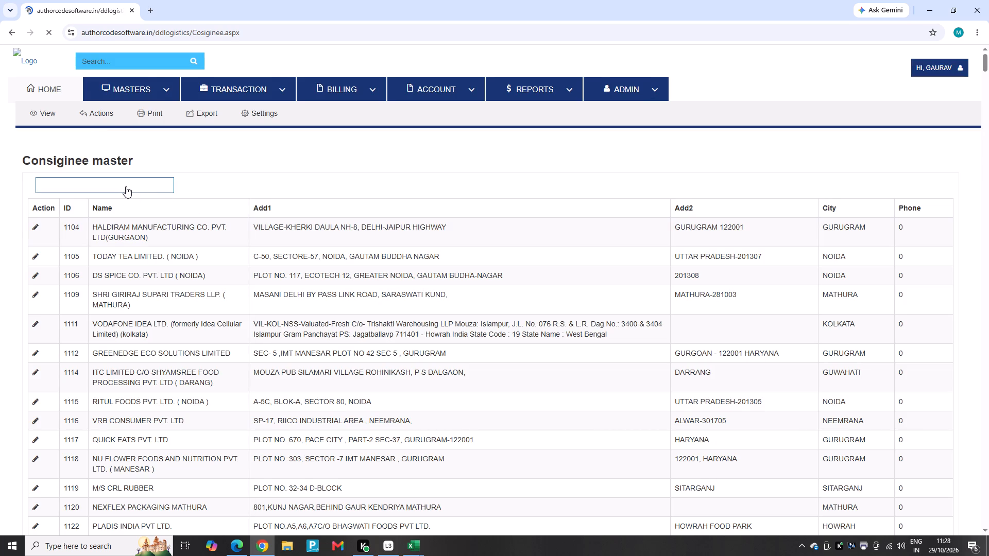
click(515, 116)
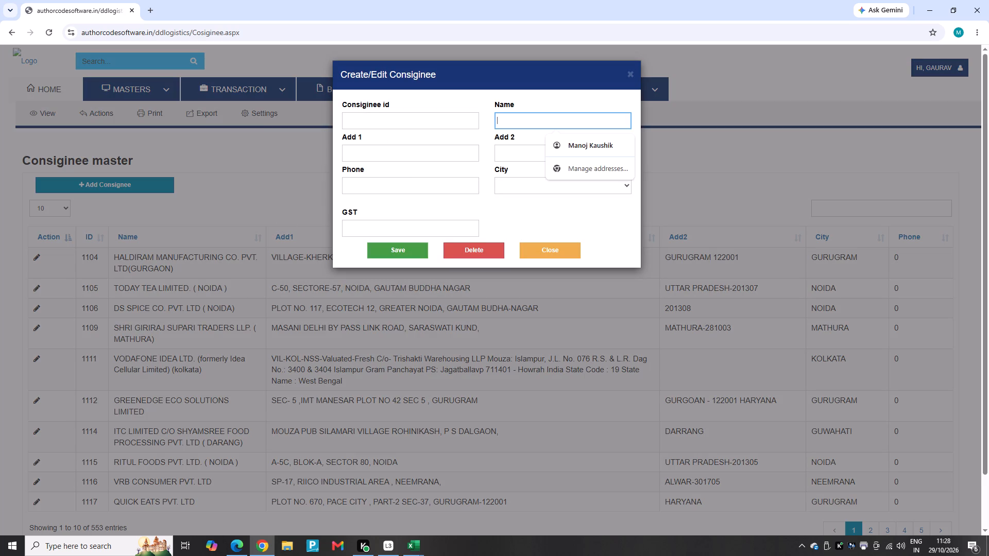
key(g)
key(g)
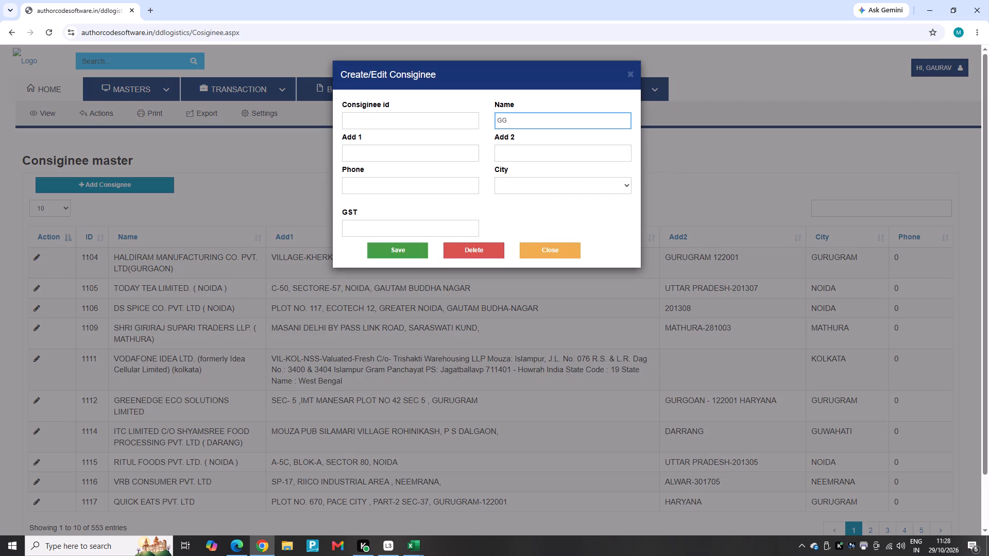
key(BackSpace)
key(i)
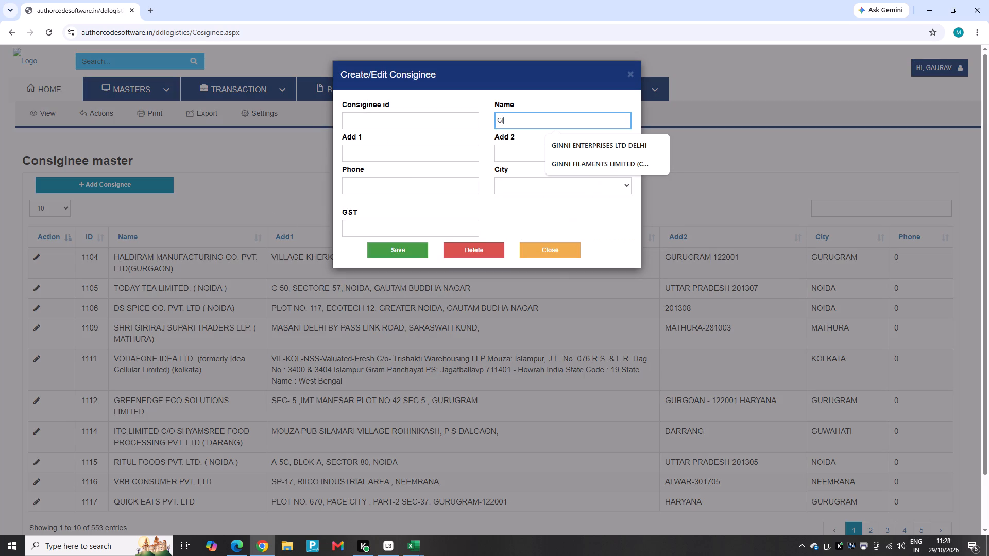
key(Down)
key(Down)
key(Up)
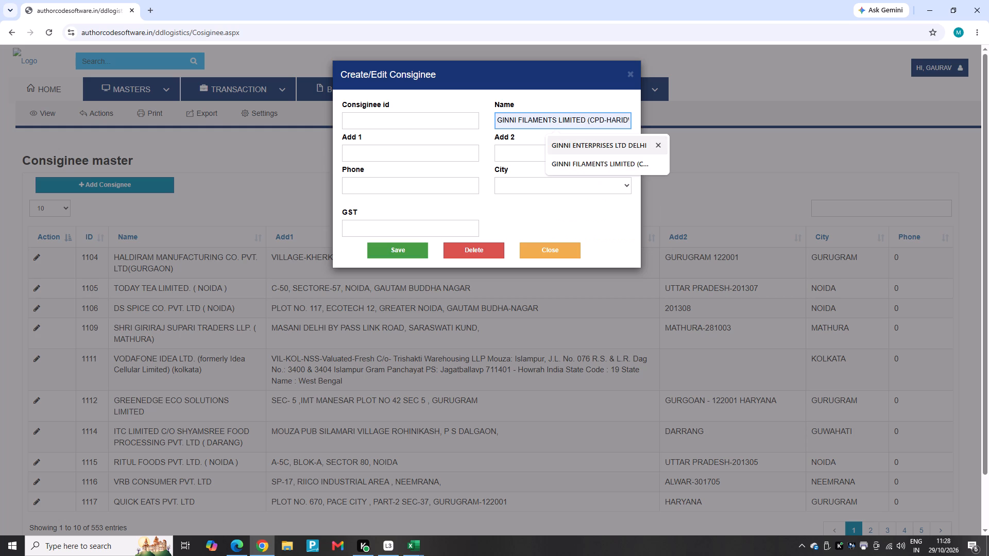
key(Return)
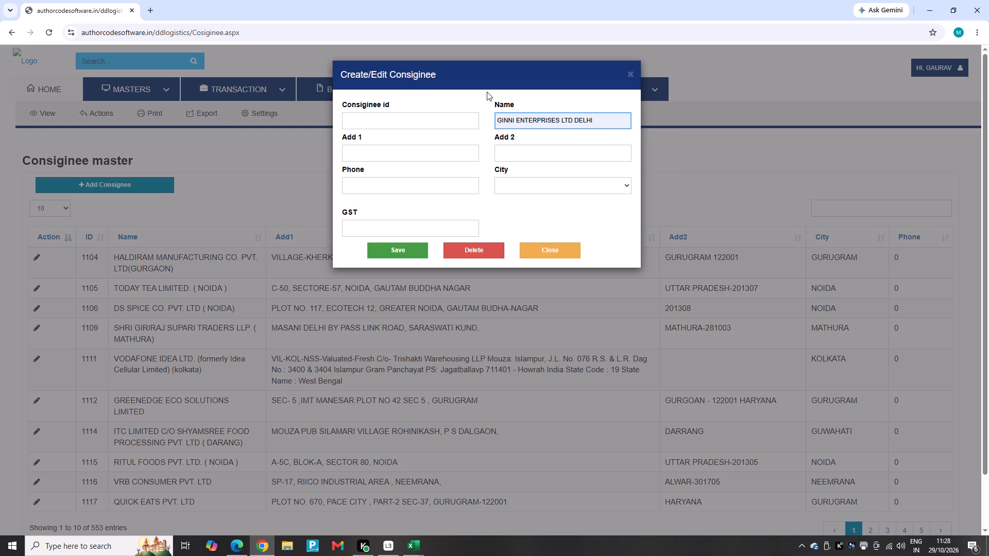
key(BackSpace)
key(BackSpace)
key(BackSpace)
key(BackSpace)
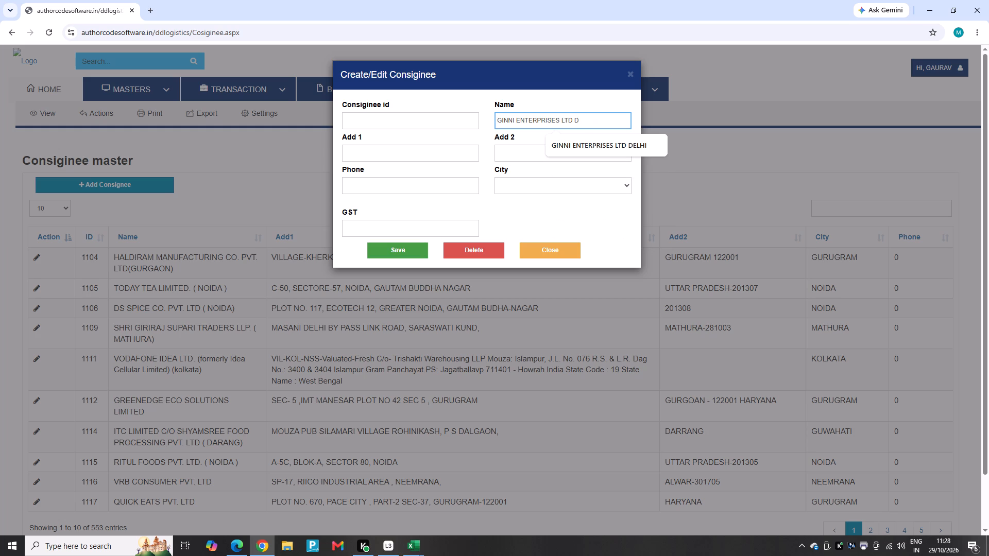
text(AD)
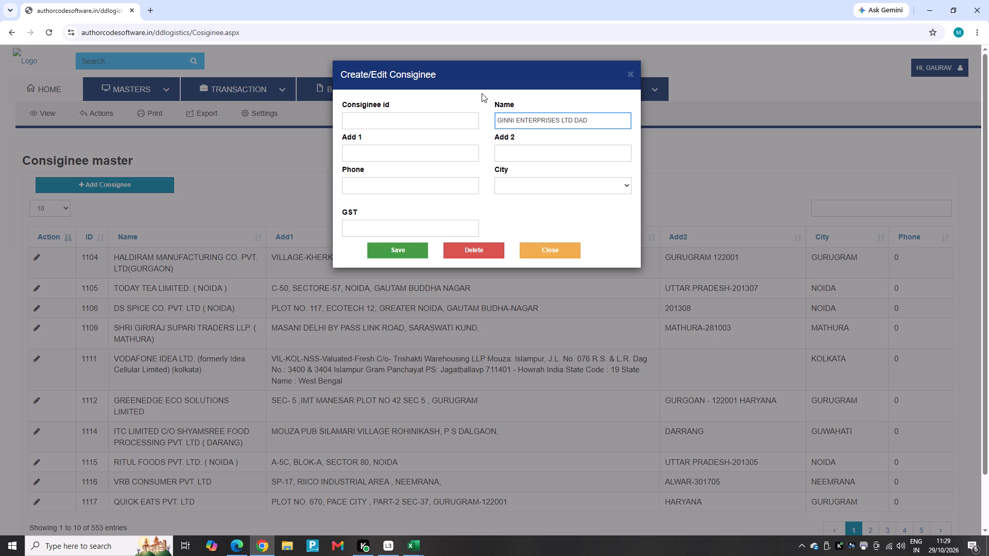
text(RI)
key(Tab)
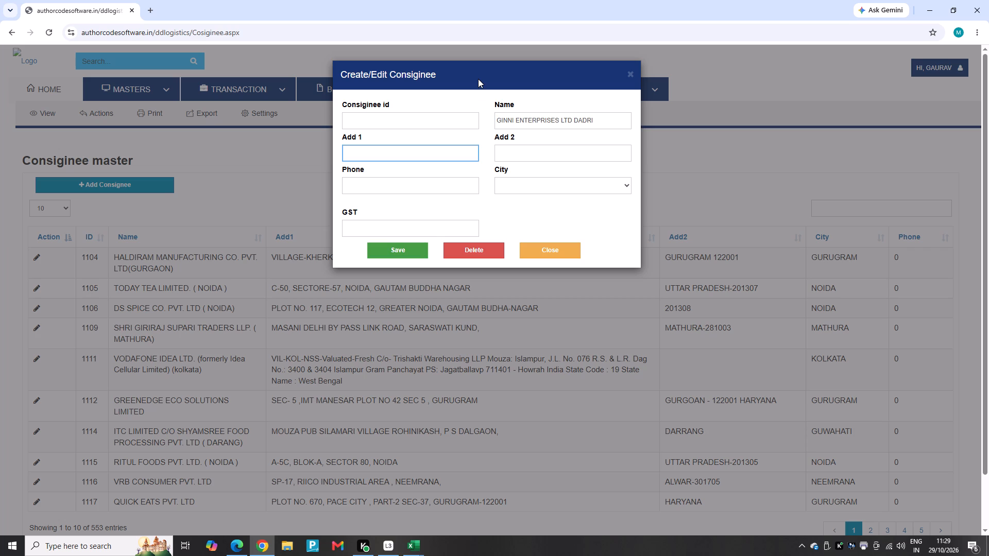
Enter the company's Dadri, Greater Noida address in the consignee's Add 1 field, leaving Add 2 and Phone blank.
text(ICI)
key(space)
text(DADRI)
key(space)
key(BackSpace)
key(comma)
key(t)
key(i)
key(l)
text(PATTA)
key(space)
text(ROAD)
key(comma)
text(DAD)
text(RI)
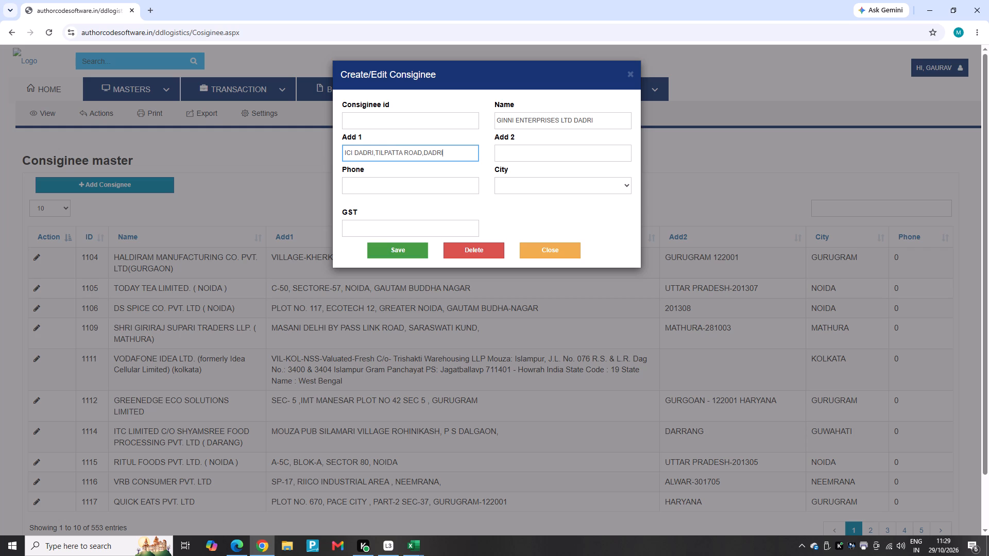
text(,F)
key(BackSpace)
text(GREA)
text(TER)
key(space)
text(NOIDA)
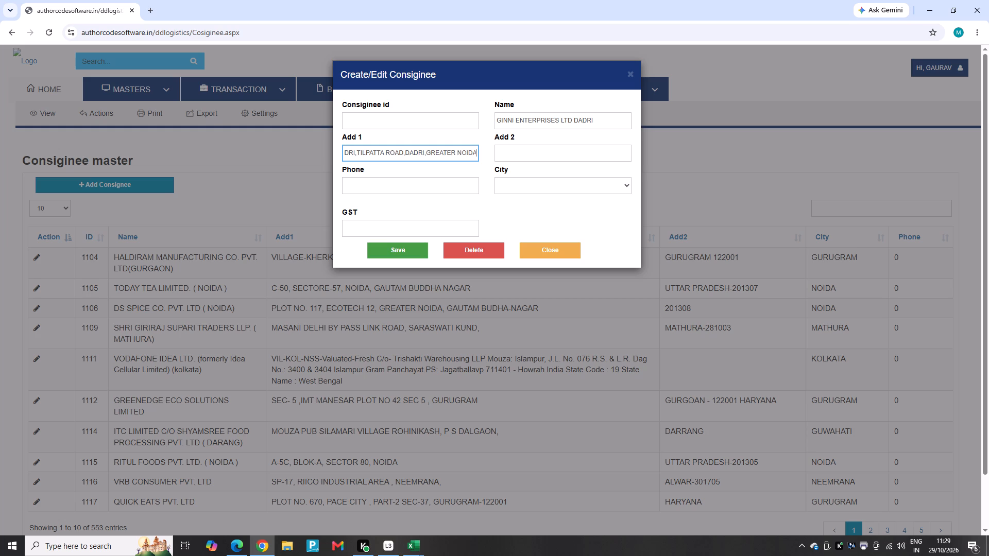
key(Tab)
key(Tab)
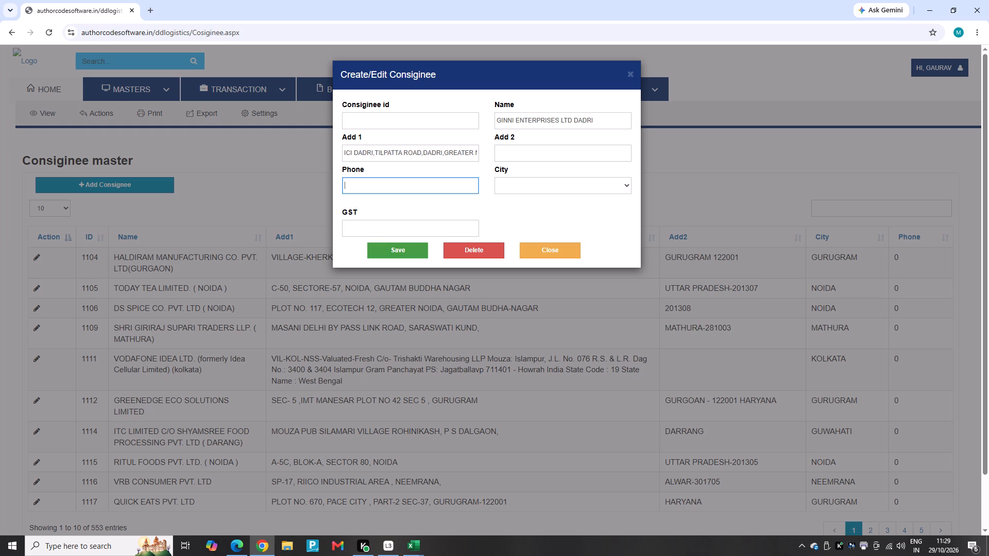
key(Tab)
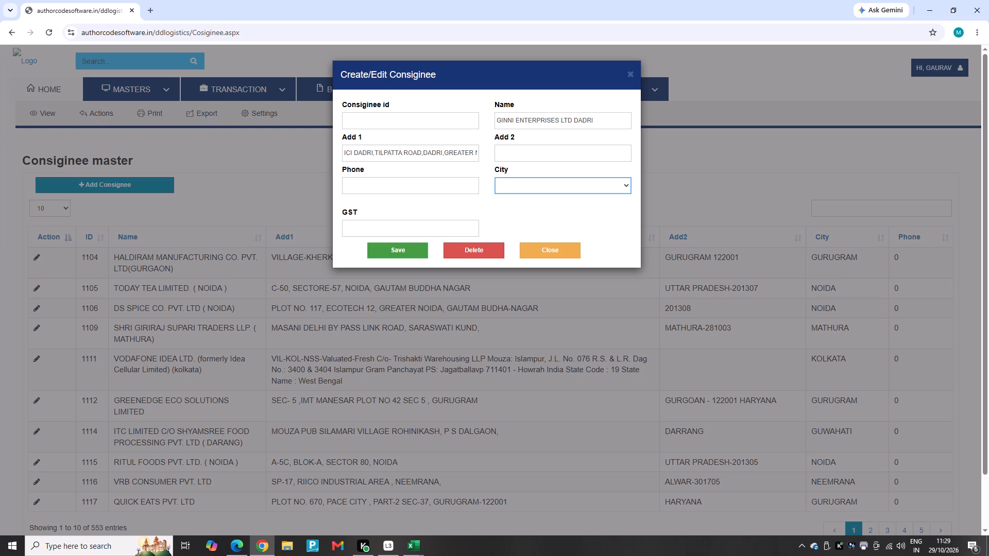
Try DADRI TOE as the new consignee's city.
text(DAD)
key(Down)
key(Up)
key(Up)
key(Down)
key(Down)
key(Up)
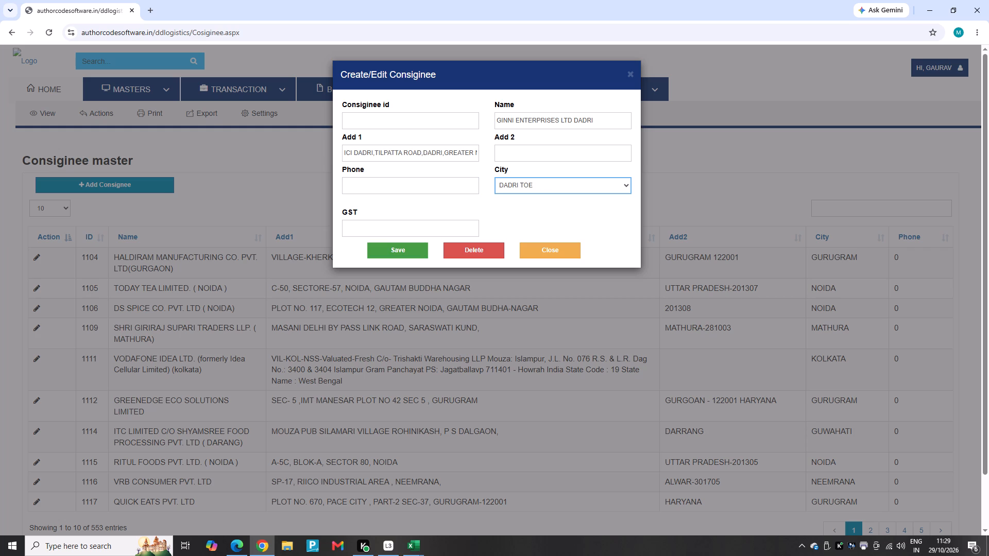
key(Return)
Set the new consignee's city to NOIDA and save the record.
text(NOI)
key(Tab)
click(412, 253)
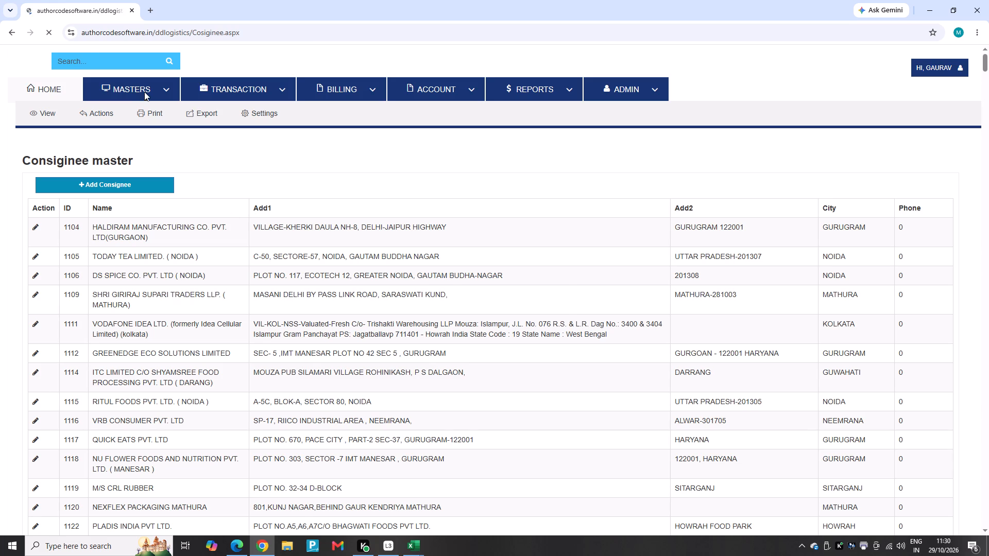
click(544, 305)
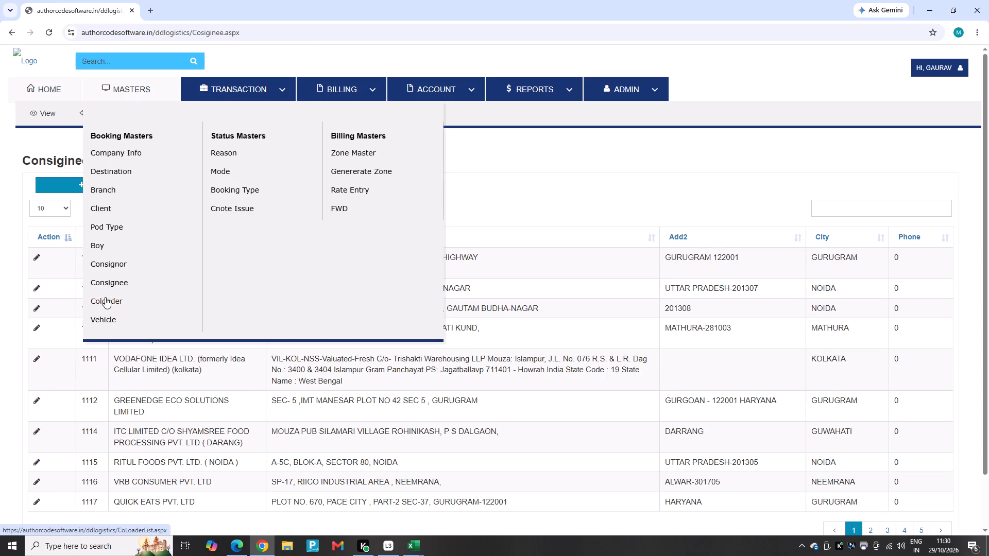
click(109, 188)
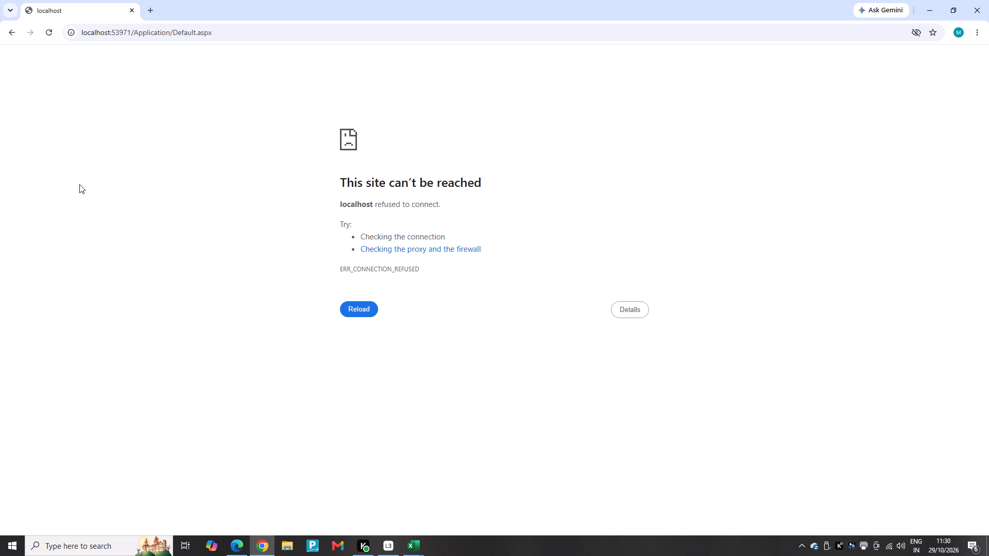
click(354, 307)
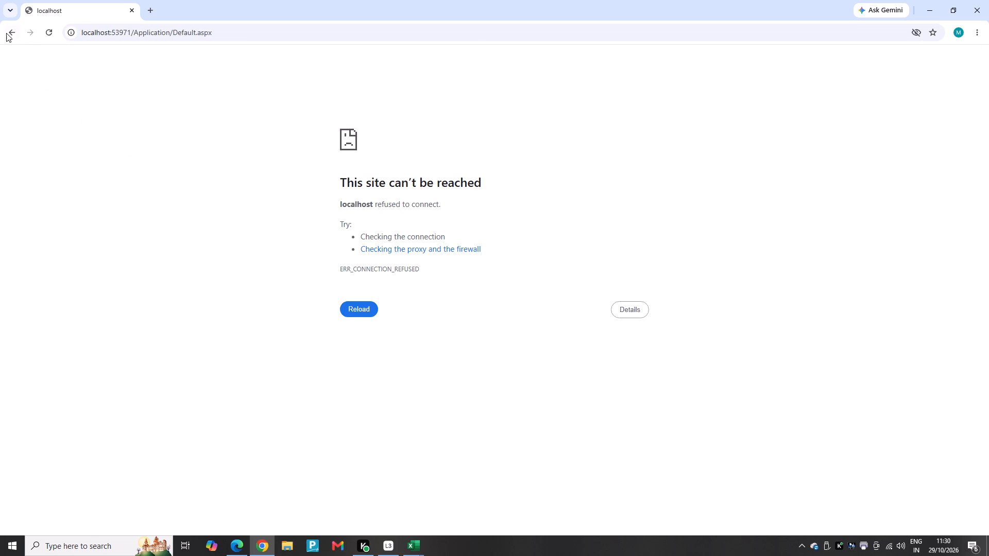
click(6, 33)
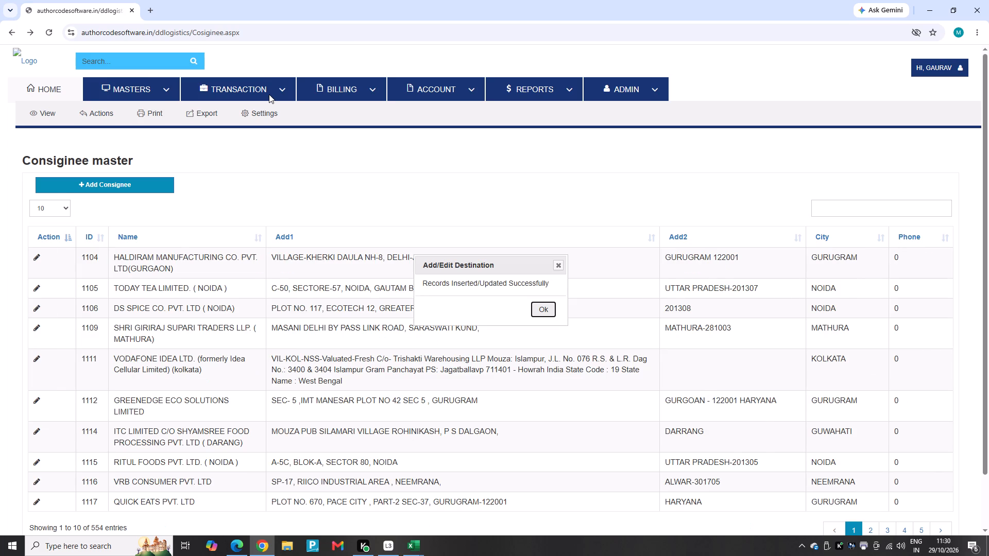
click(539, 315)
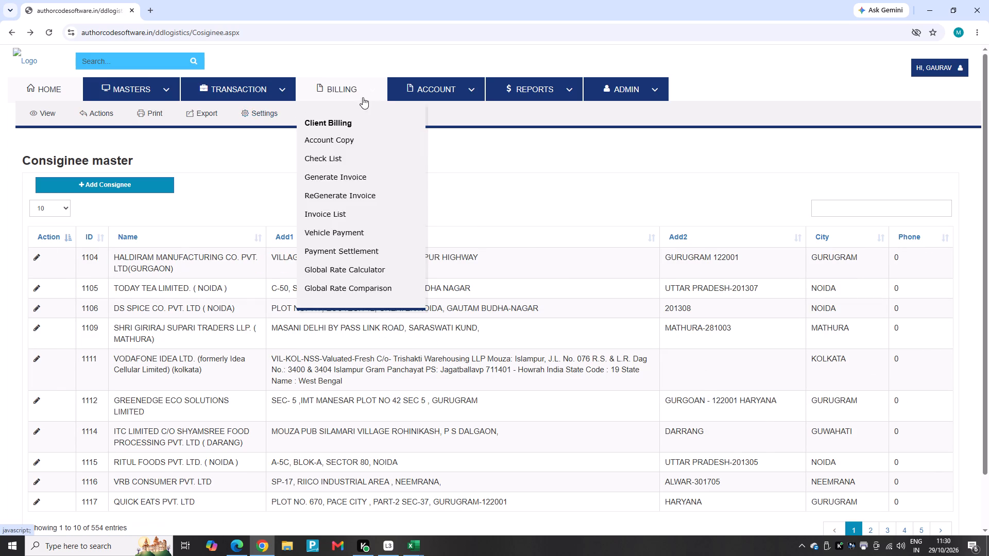
Load the booking with AWB No 1129 in the edit form.
click(220, 199)
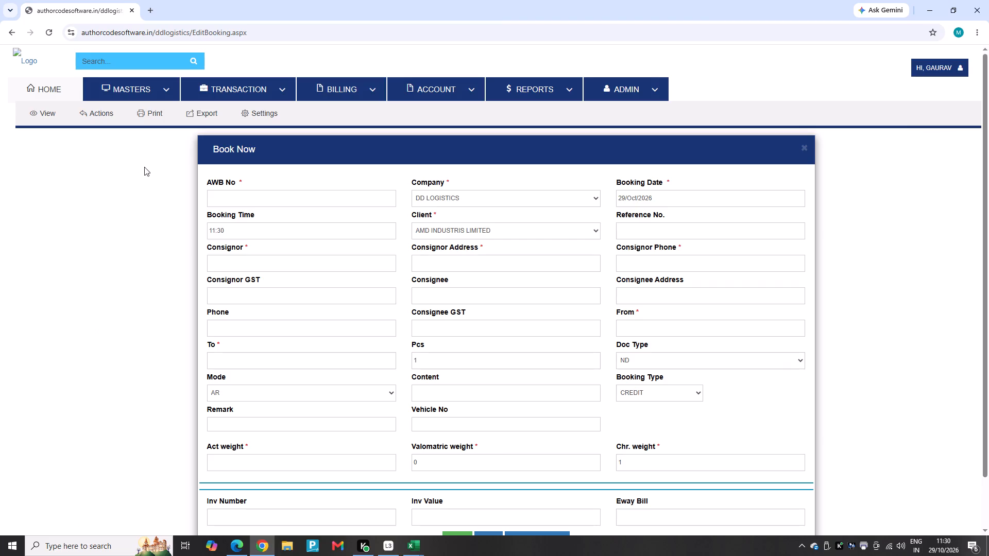
click(232, 198)
text(1129)
key(Tab)
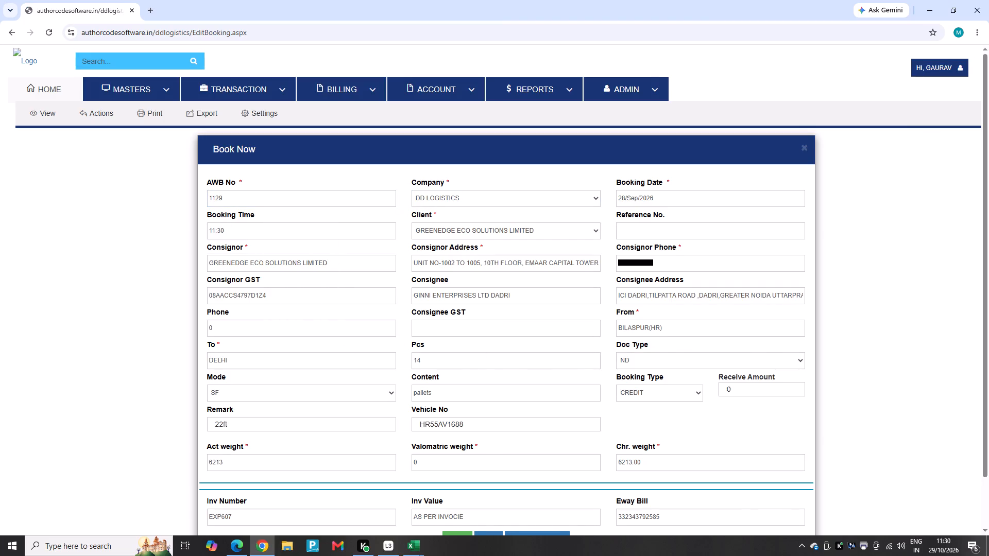
Set the To destination of booking 1129 to DADRI (NOIDA) and save the booking.
drag(280, 359, 126, 359)
text(DAD)
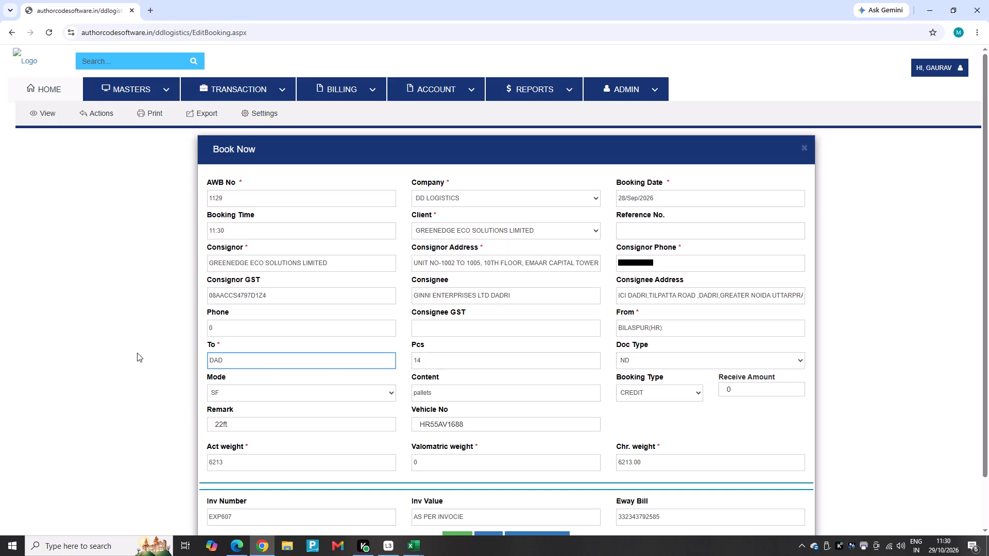
text(RI)
key(space)
text((NOIDA)
key(shift+parenright)
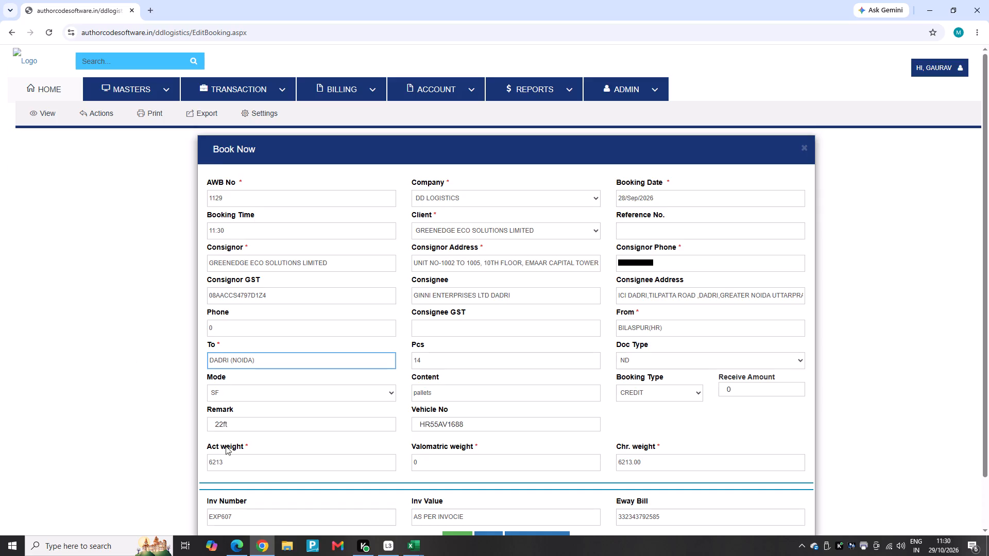
scroll(246, 437, down, 1)
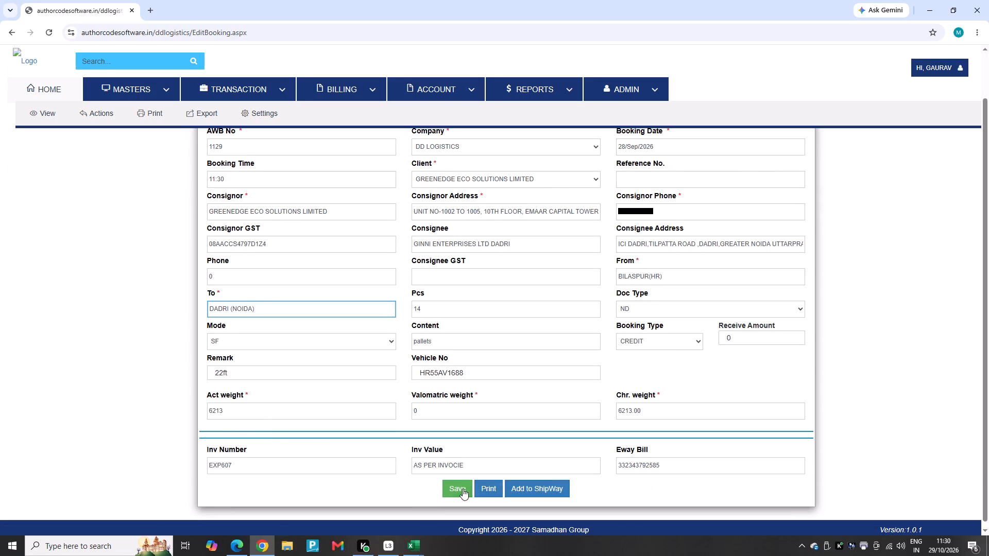
click(456, 489)
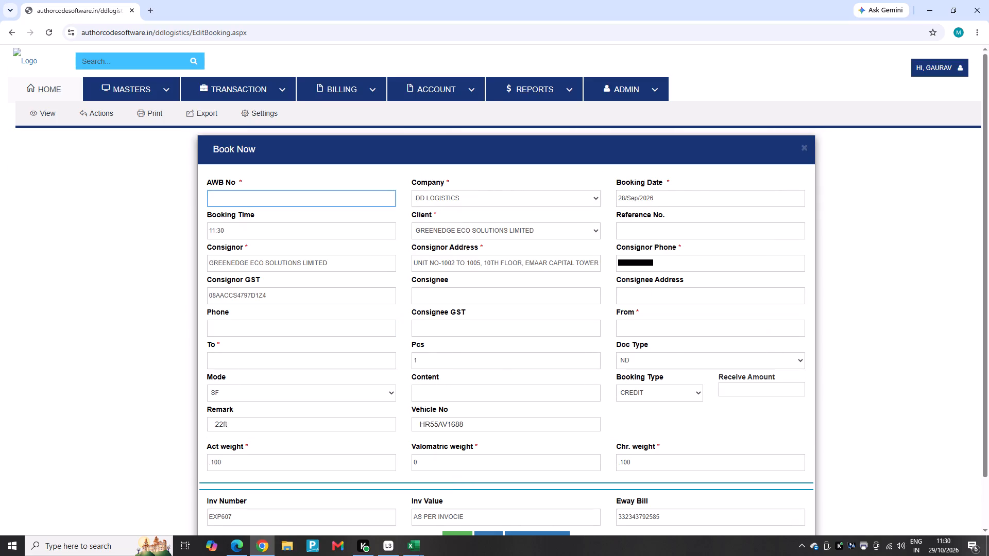
text(1129)
key(Tab)
scroll(289, 225, down, 4)
click(500, 483)
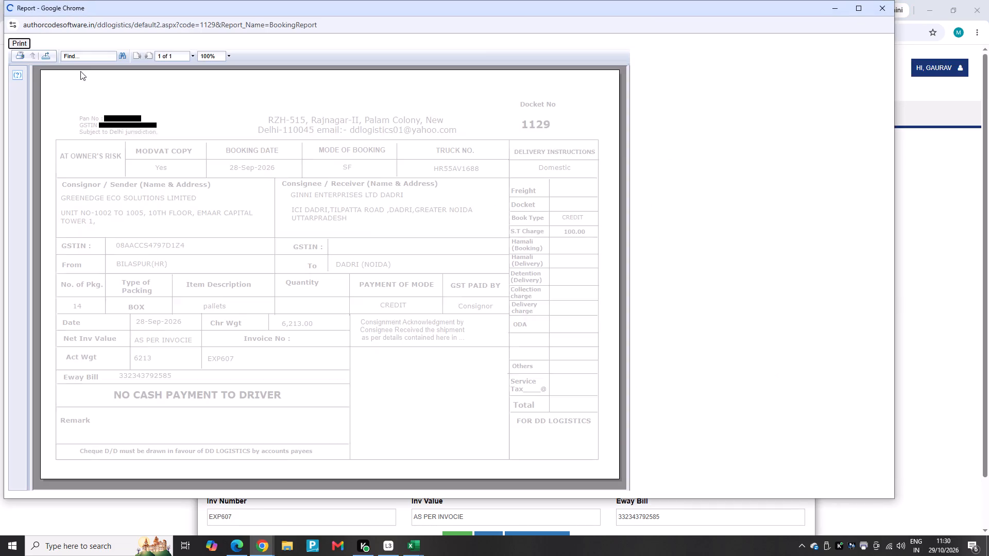
Generate the printable PDF of the booking report for docket 1129.
click(20, 43)
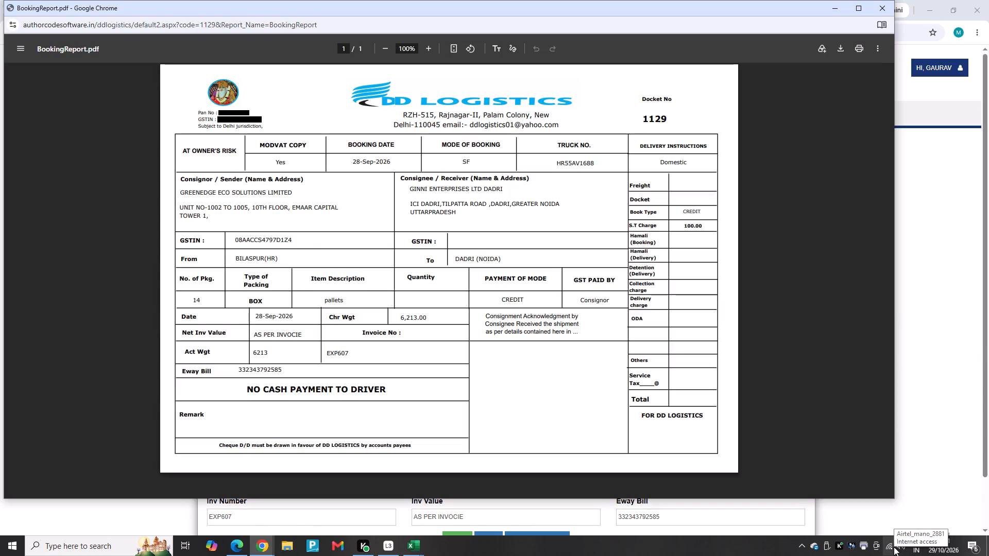
Switch the Wi-Fi connection to the printer's network, EA48F4-G3010series.
click(894, 547)
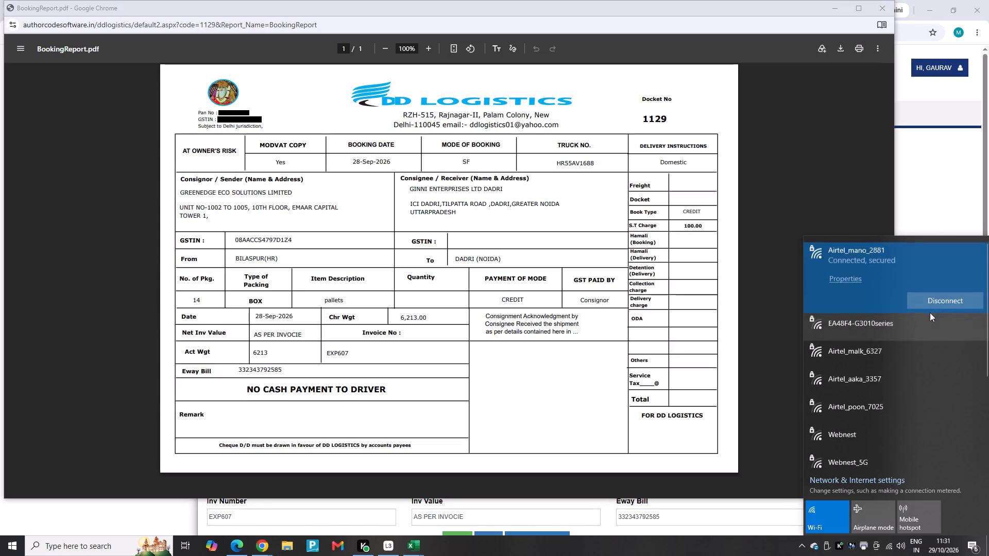
click(933, 323)
click(918, 325)
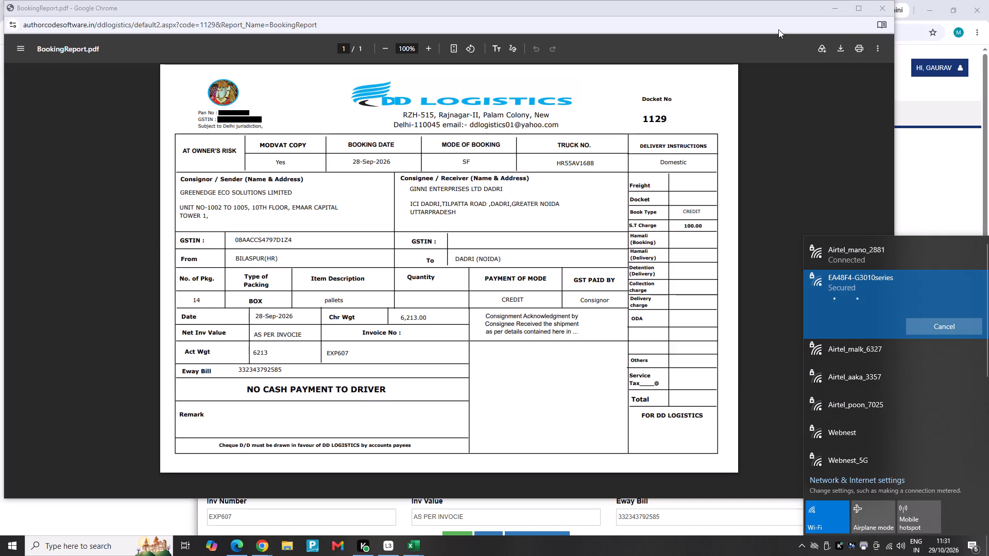
Print one colour copy of docket 1129 on the Canon G3010 series printer, checking the Wi-Fi connection before sending it.
click(856, 53)
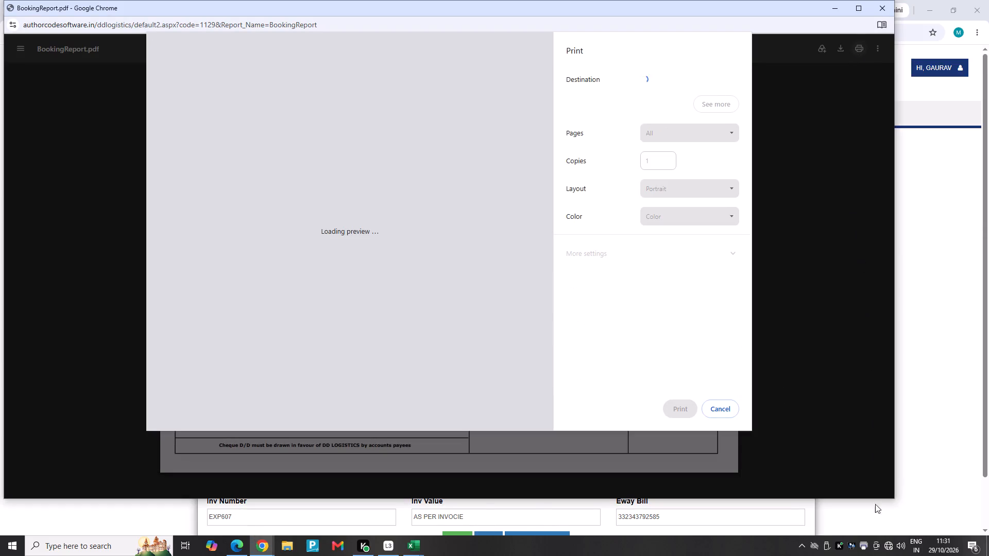
click(890, 546)
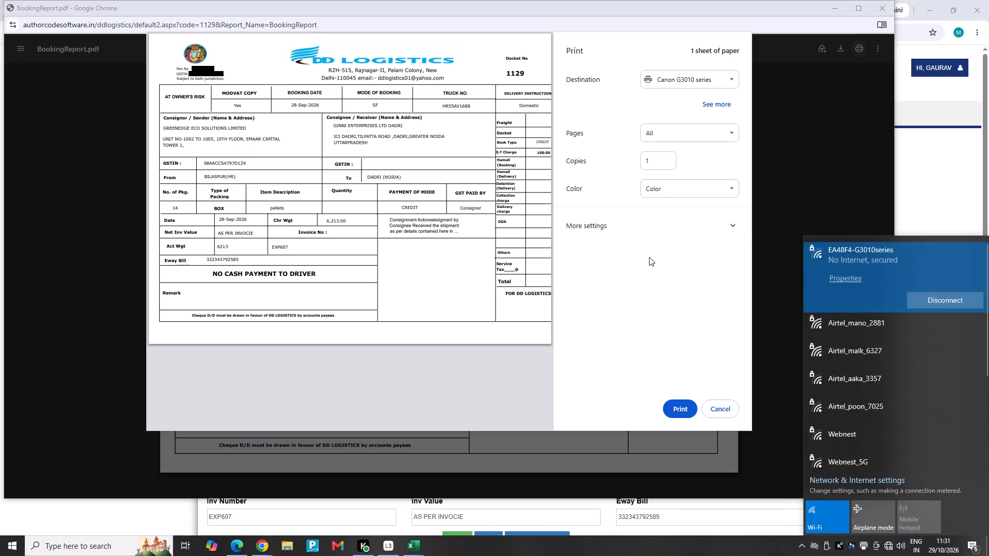
click(649, 257)
click(681, 413)
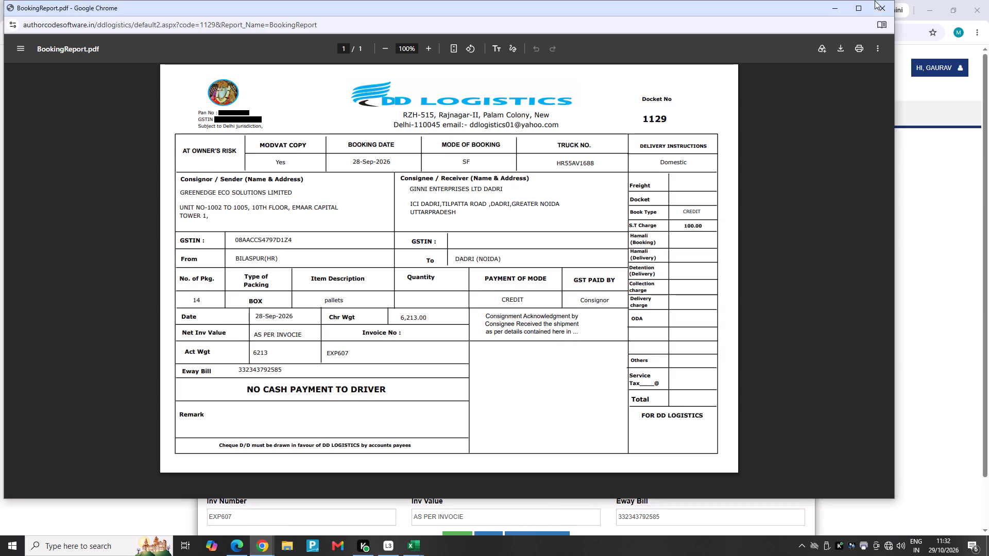
click(890, 1)
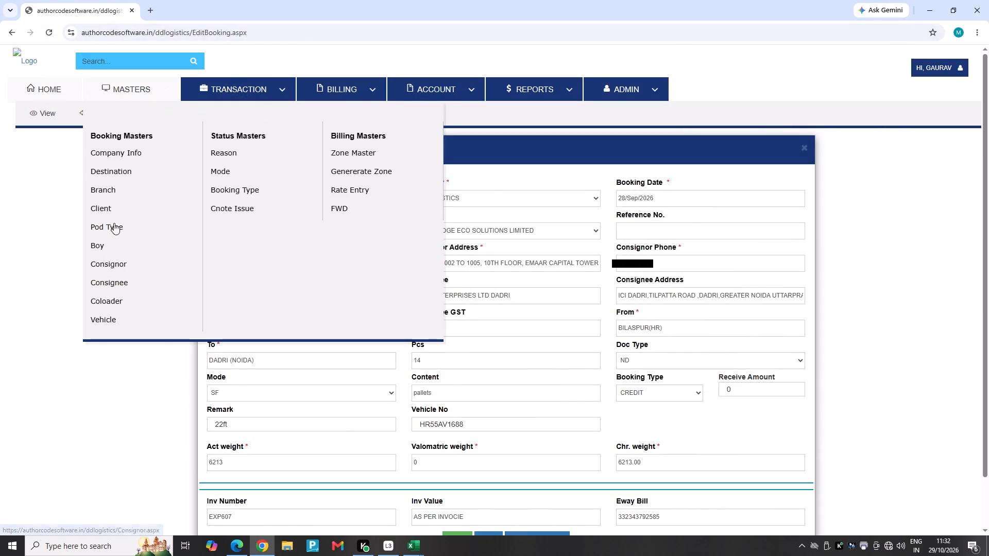
Open the Branch master page.
click(107, 188)
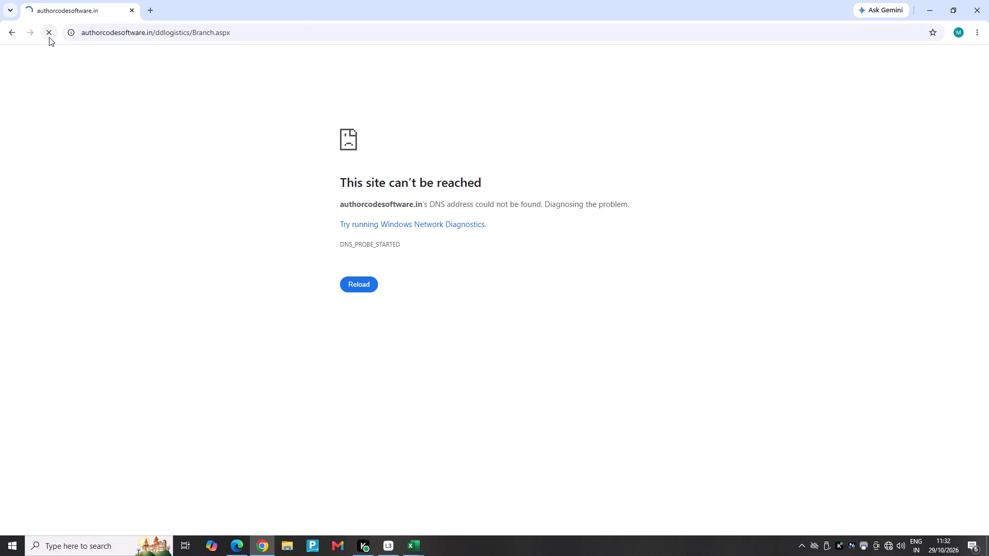
Close the Chrome window containing the Branch master page.
click(988, 0)
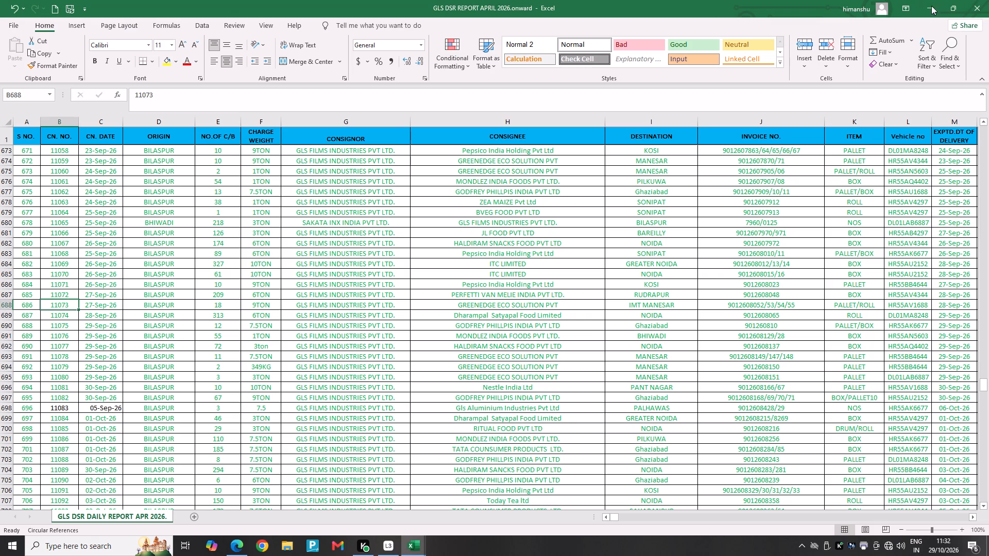
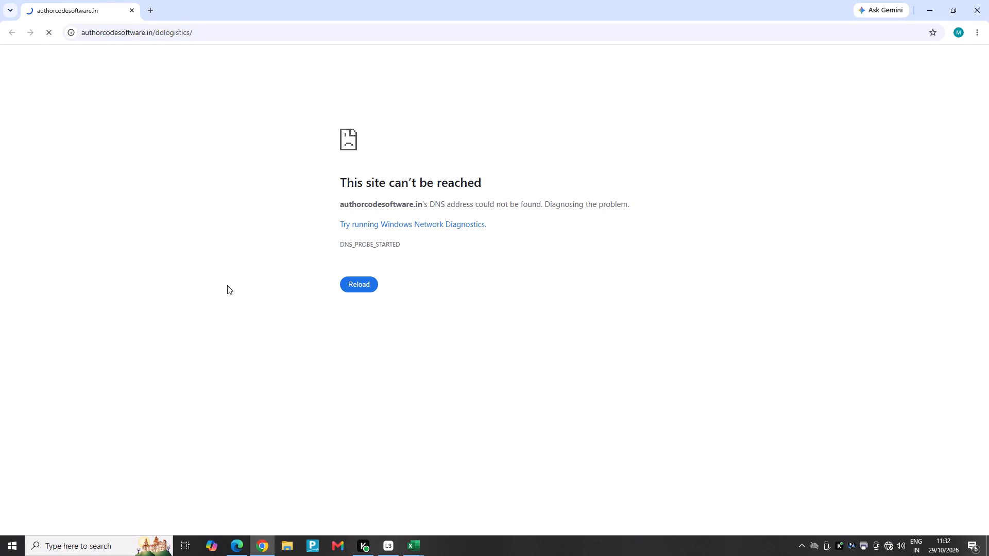
Retry the unreachable DD Logistics page, close the browser window and reopen the site from its desktop shortcut.
click(365, 280)
click(988, 0)
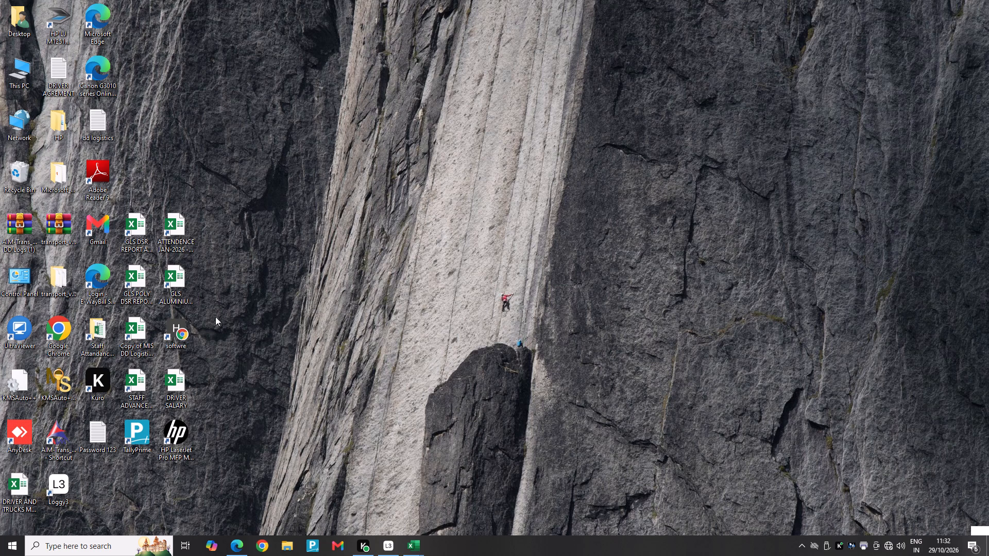
double_click(174, 323)
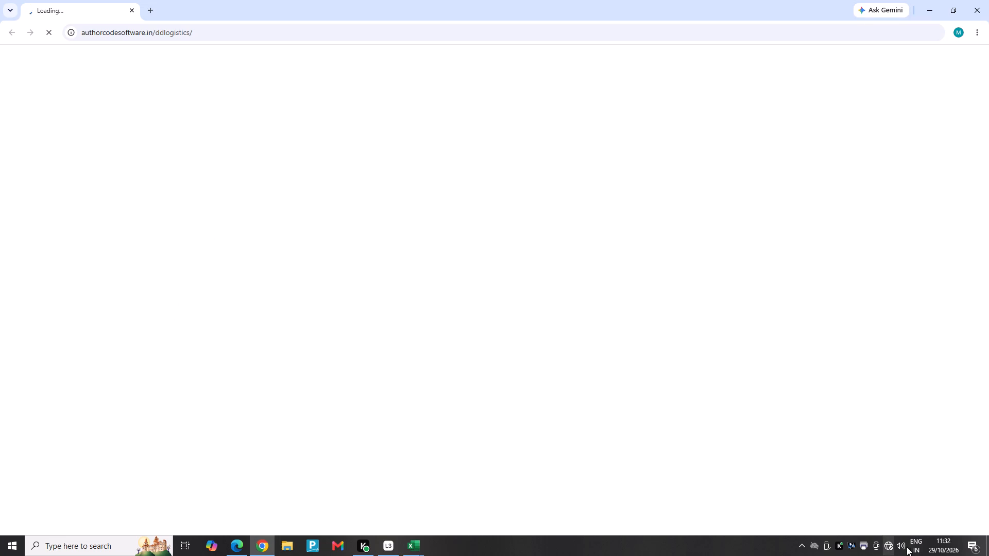
Disconnect the computer from the printer's Wi-Fi network EA48F4-G3010series.
click(890, 545)
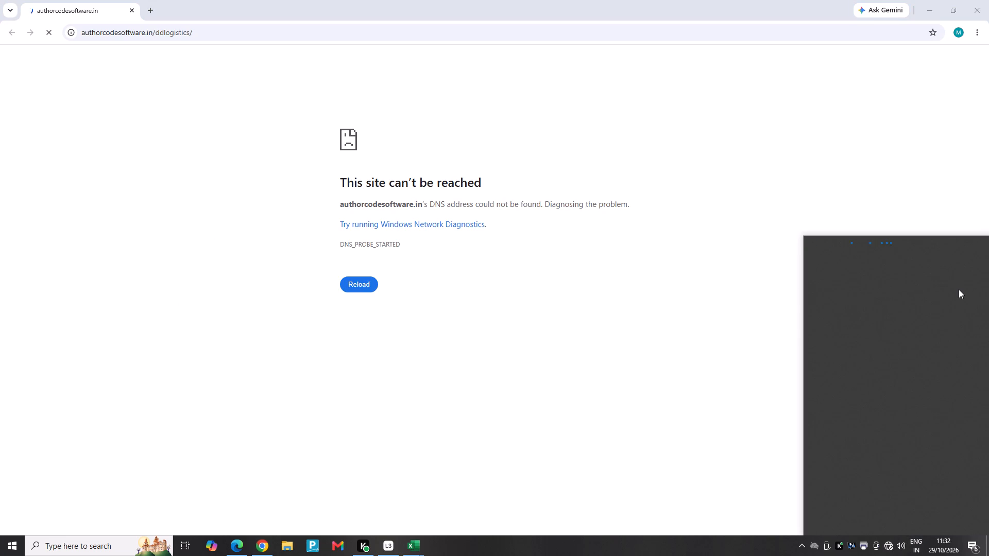
click(949, 306)
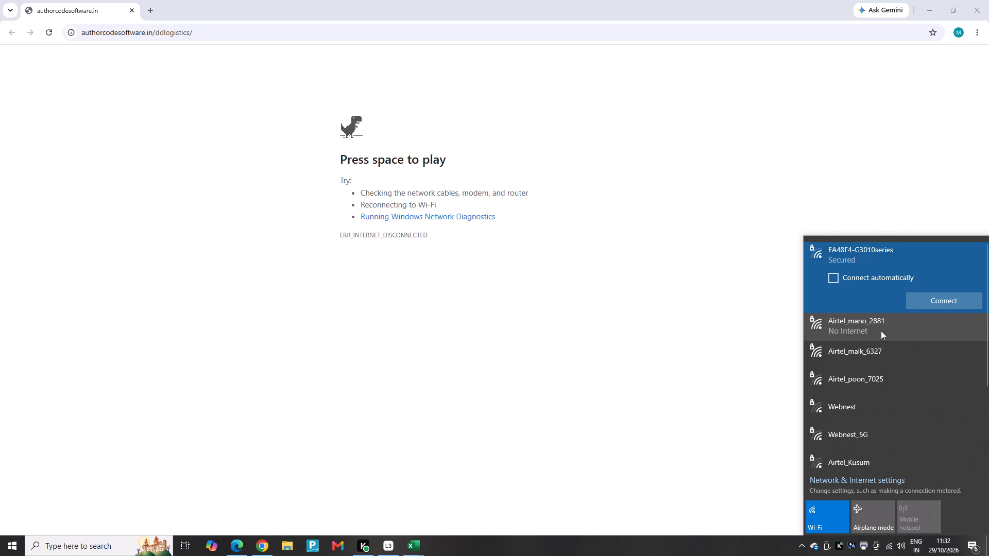
click(769, 326)
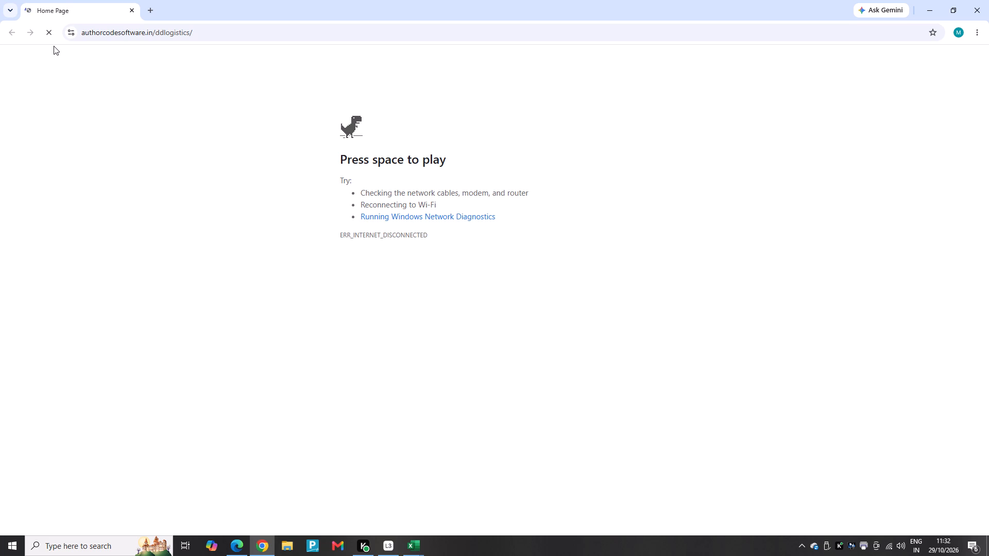
Log in to DD Logistics with the saved credentials.
click(479, 217)
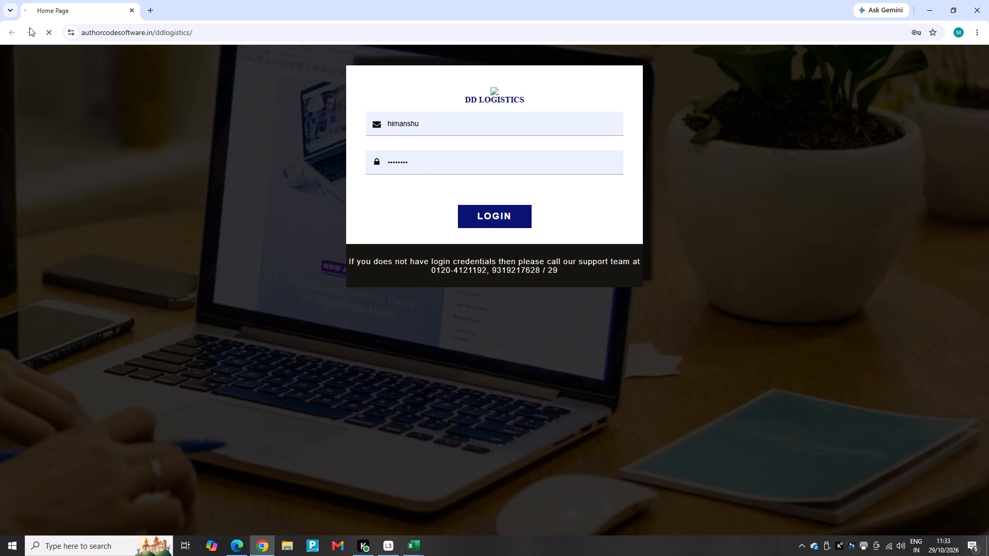
Search Google for DADRI NOIDA in a new tab, and return to the DD Logistics dashboard.
click(150, 9)
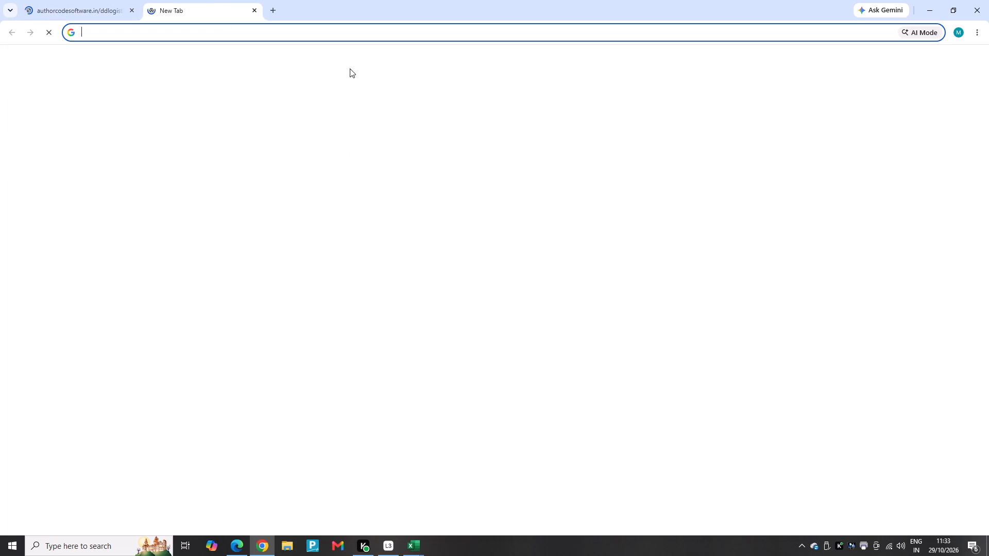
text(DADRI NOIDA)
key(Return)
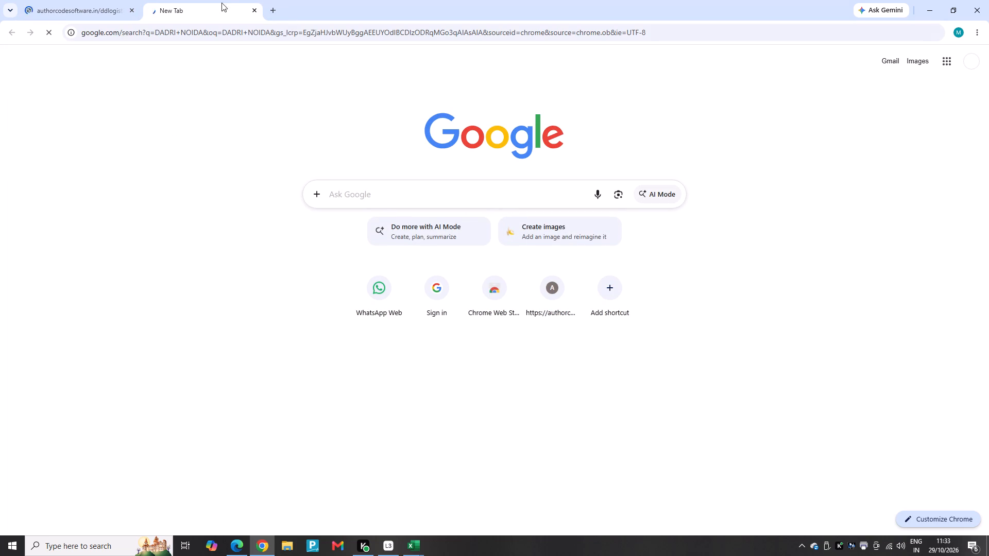
click(107, 4)
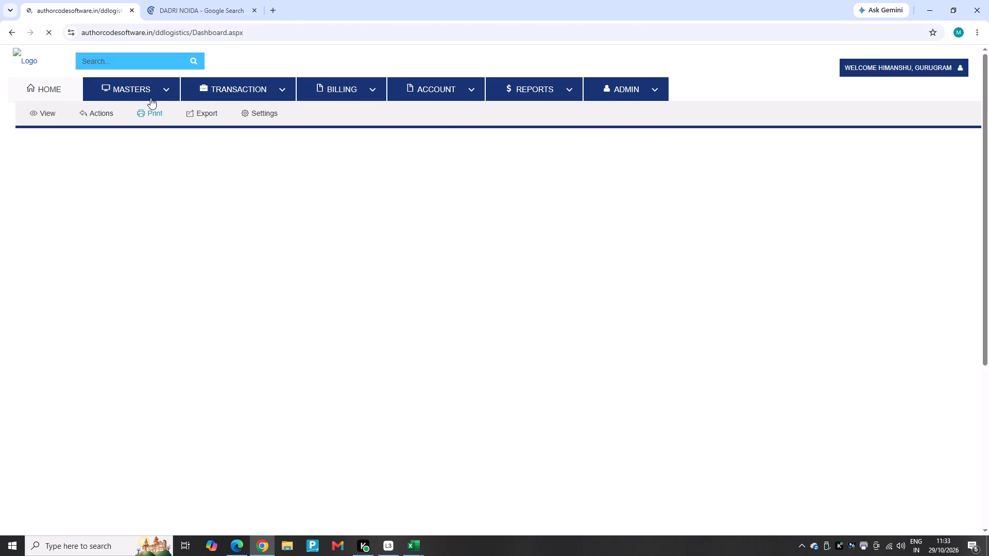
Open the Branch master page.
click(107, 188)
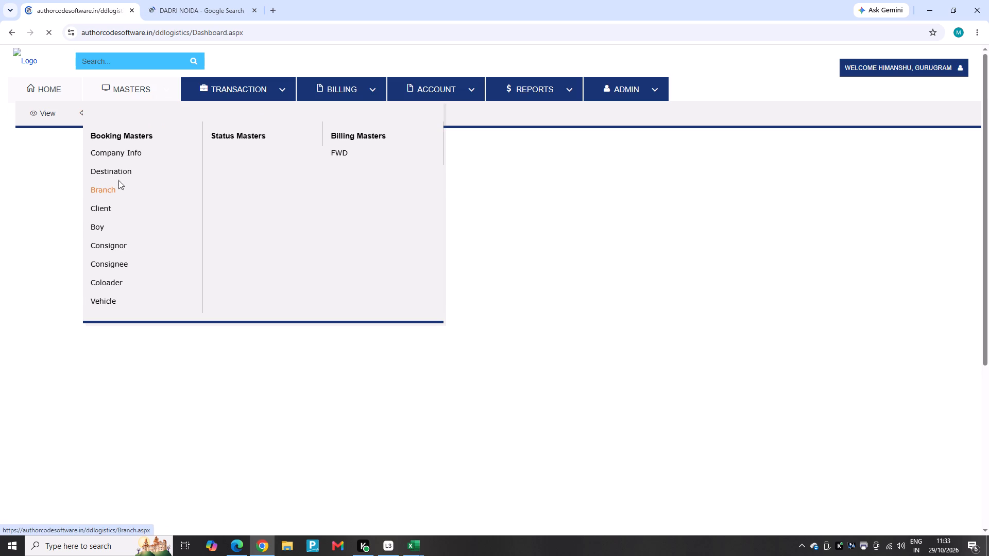
Switch to the Google results for DADRI NOIDA and extend the search to its pin code.
click(225, 2)
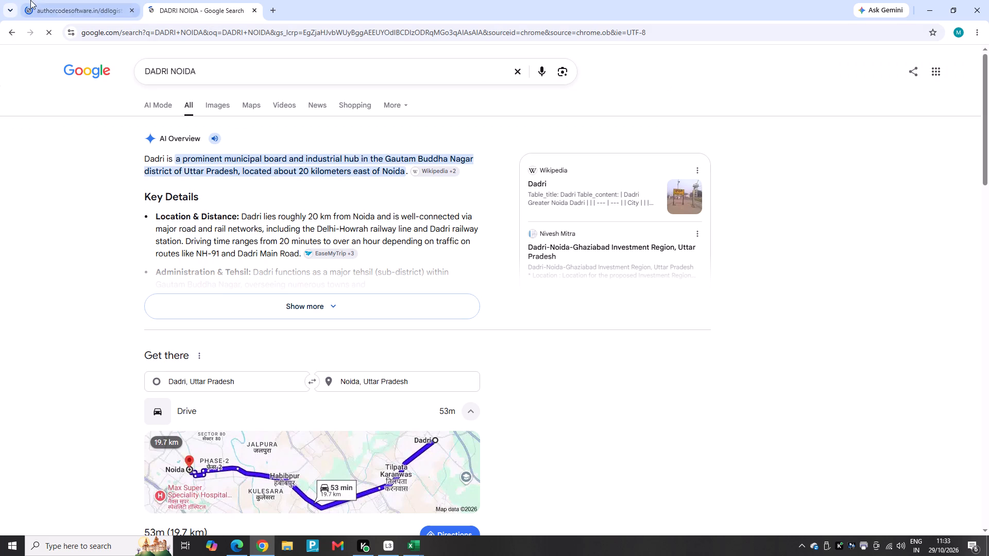
click(213, 74)
key(space)
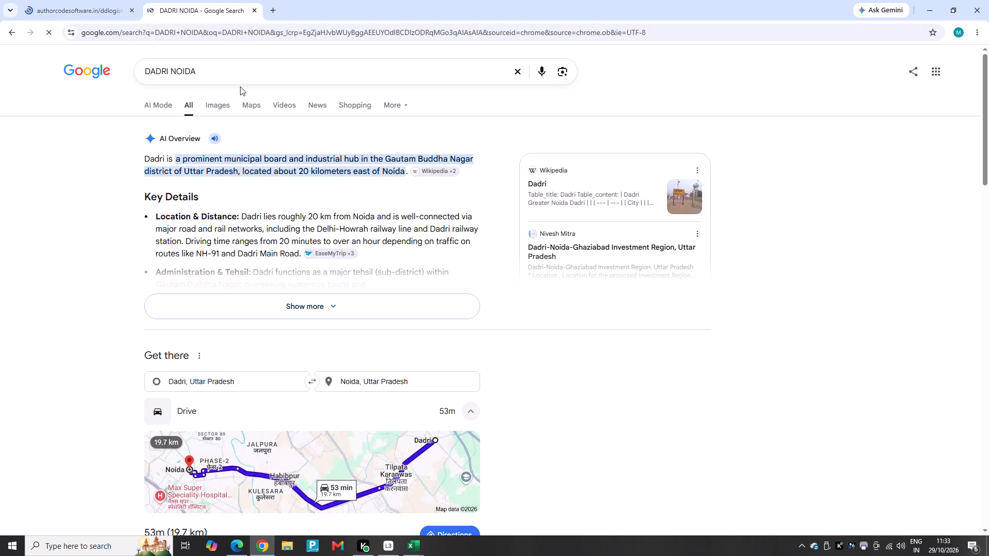
Search Google for the pin code of DADRI NOIDA.
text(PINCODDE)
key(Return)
Return to the loading Branch master page and check which Wi-Fi network the computer is connected to.
click(67, 0)
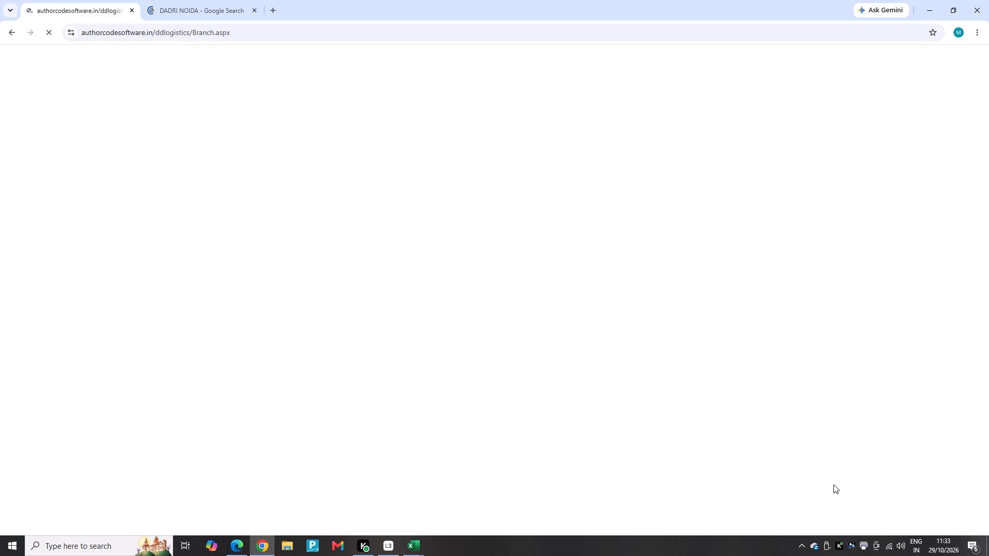
click(893, 551)
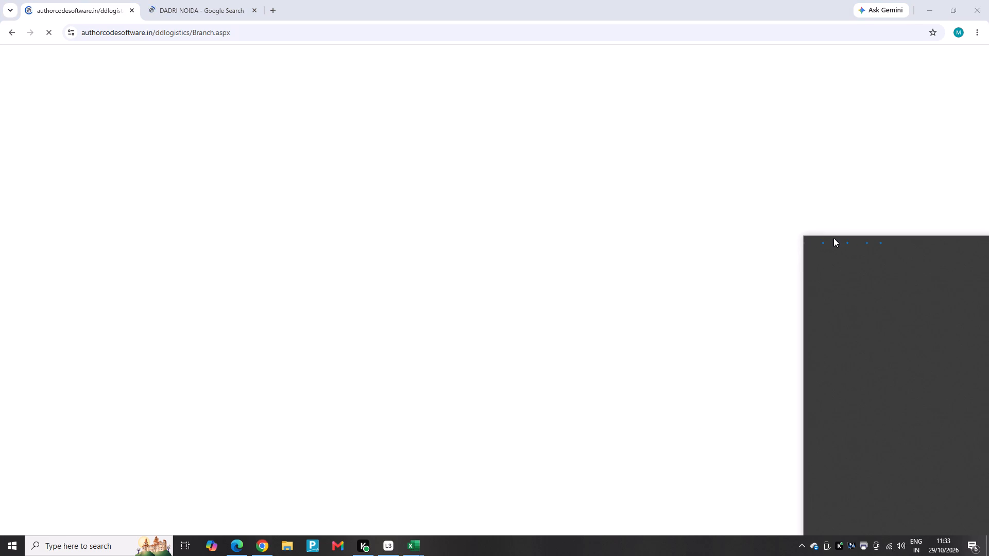
click(586, 291)
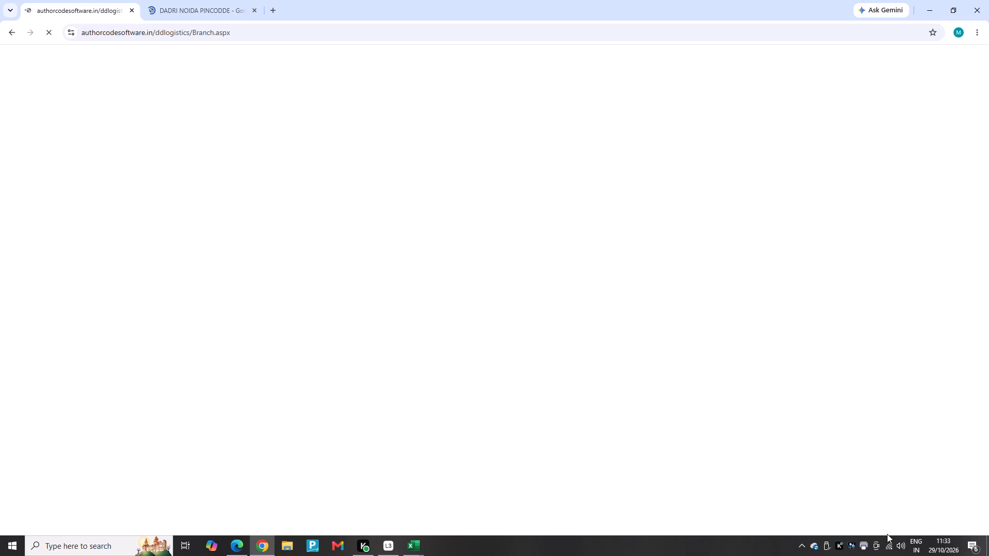
click(895, 549)
click(892, 549)
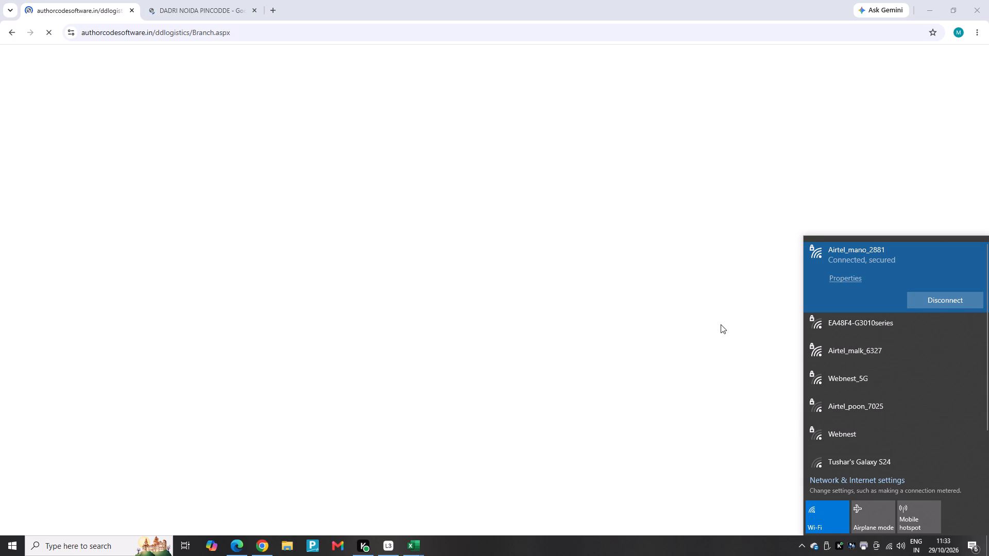
click(539, 289)
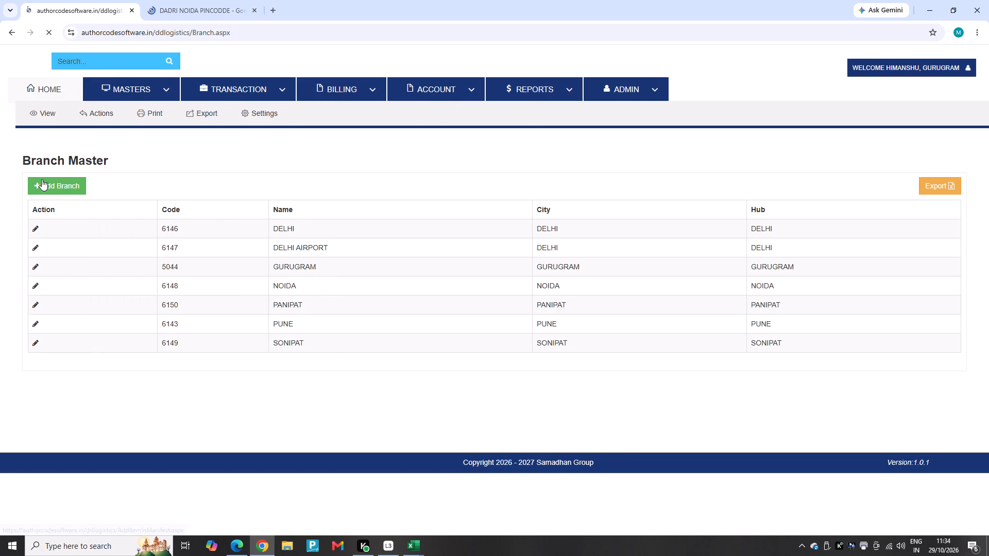
Start a new branch record in the Branch Master and enter DADRI NOIDA as its branch name.
click(44, 184)
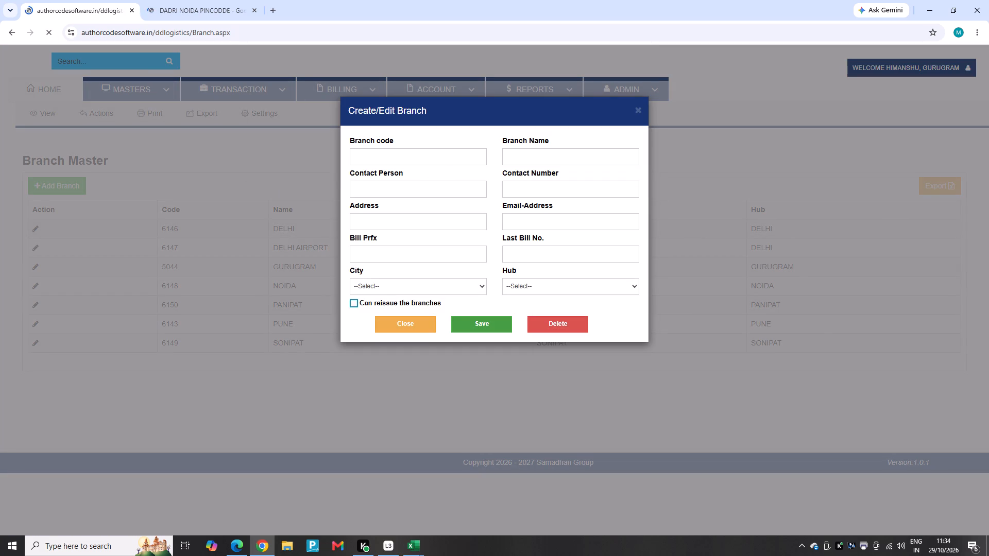
click(574, 162)
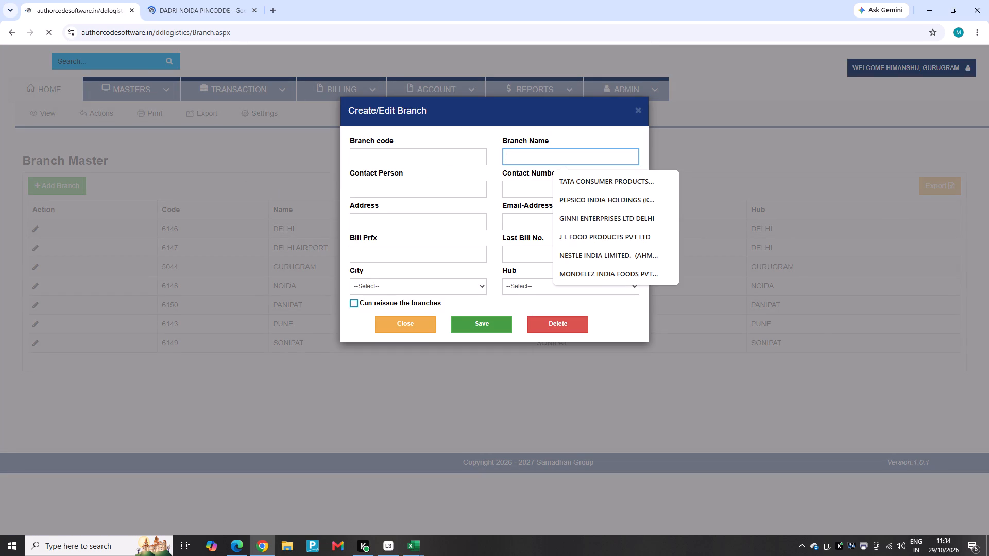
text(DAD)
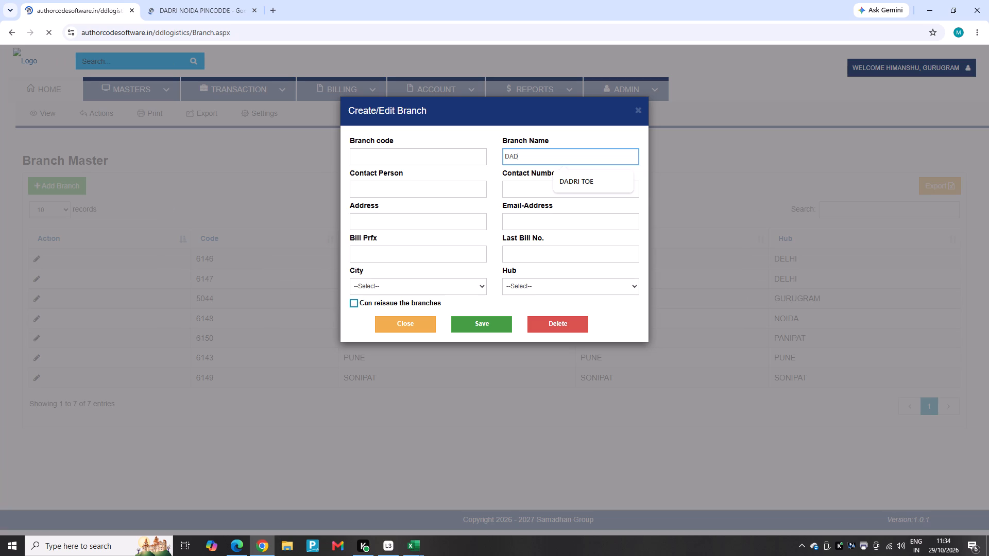
click(588, 177)
drag(557, 158, 544, 160)
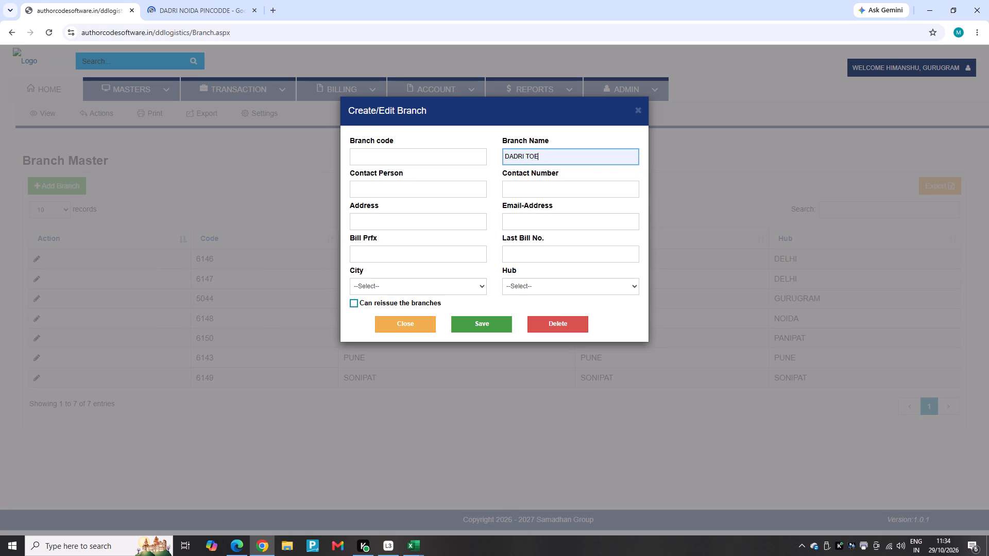
drag(544, 160, 523, 160)
key(BackSpace)
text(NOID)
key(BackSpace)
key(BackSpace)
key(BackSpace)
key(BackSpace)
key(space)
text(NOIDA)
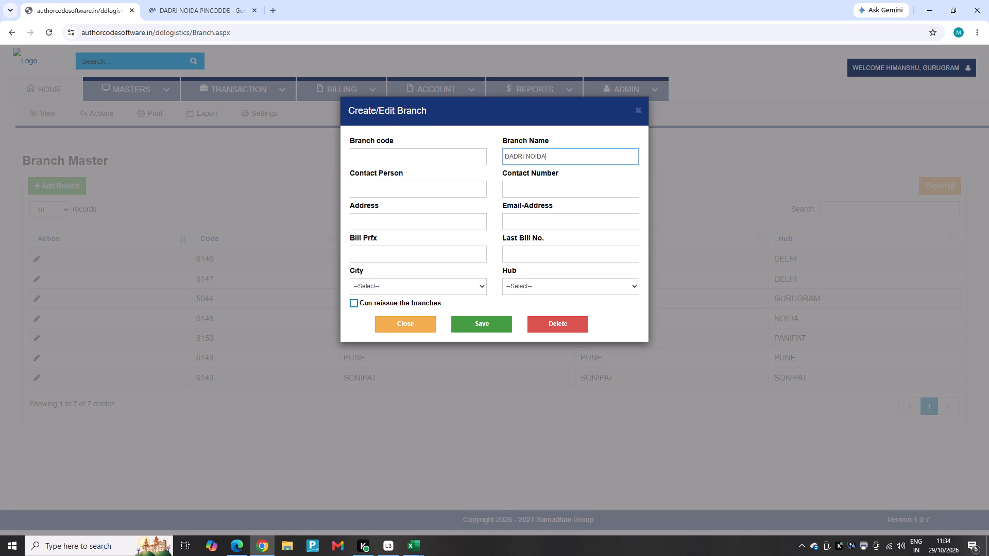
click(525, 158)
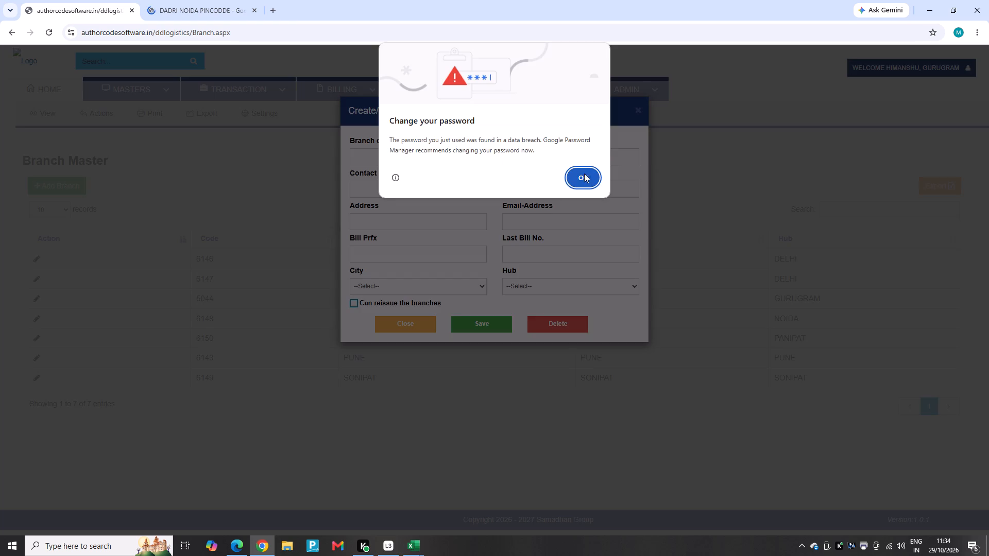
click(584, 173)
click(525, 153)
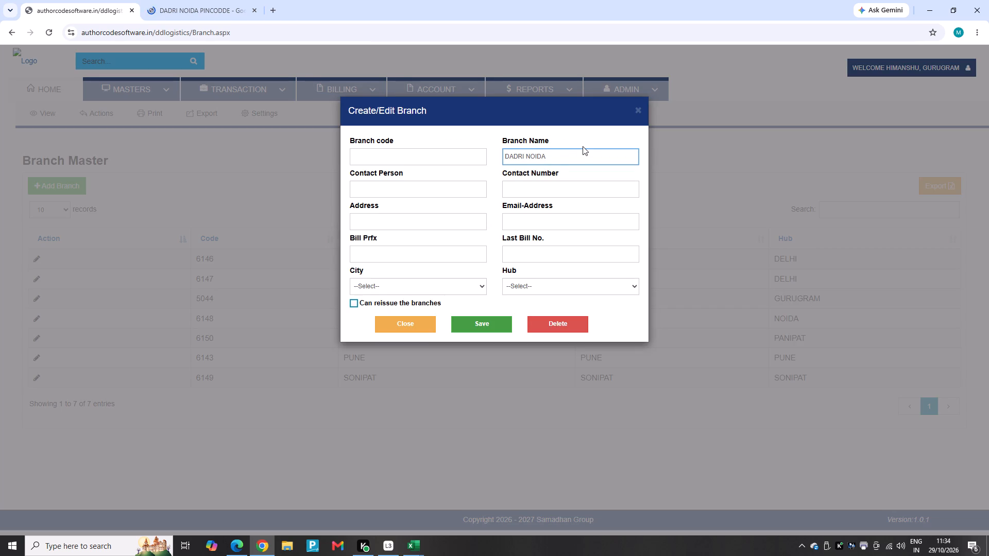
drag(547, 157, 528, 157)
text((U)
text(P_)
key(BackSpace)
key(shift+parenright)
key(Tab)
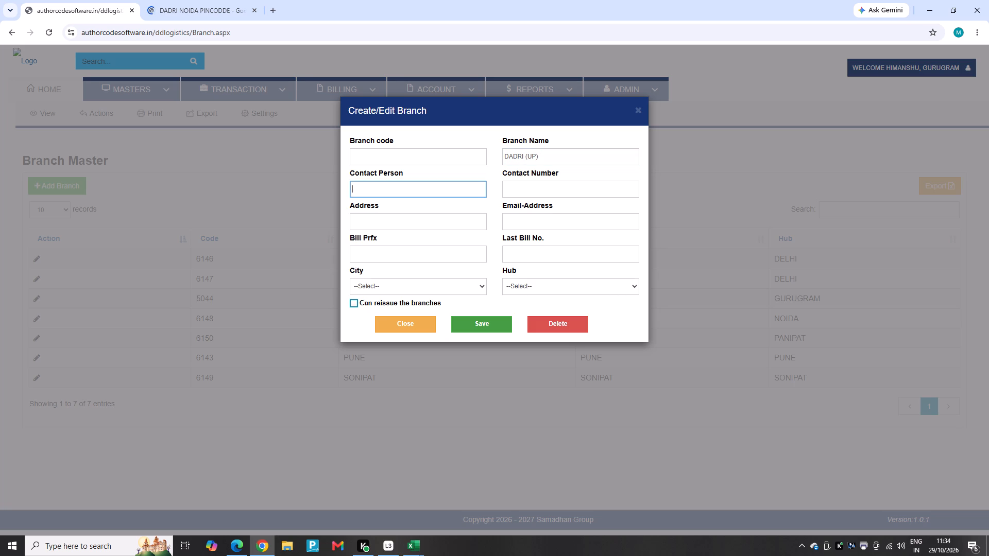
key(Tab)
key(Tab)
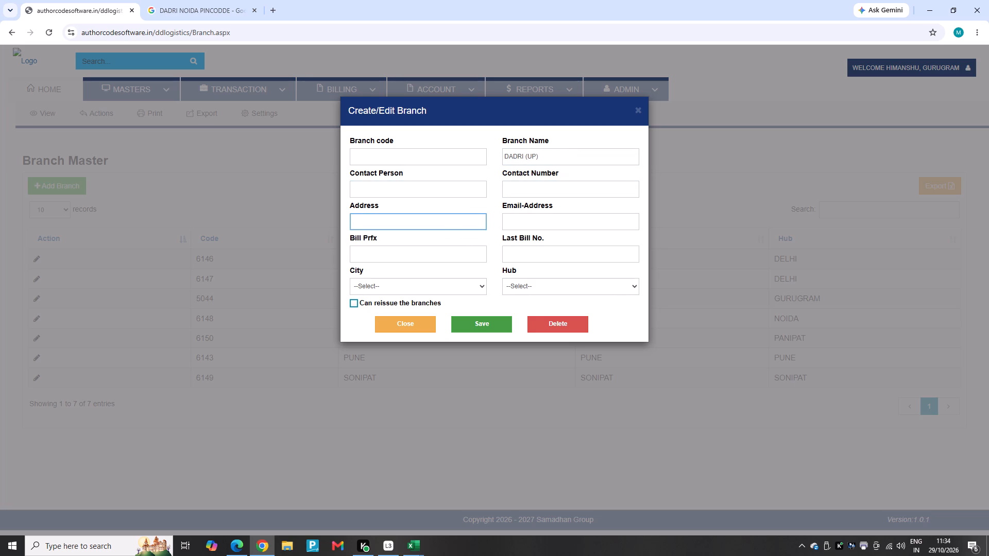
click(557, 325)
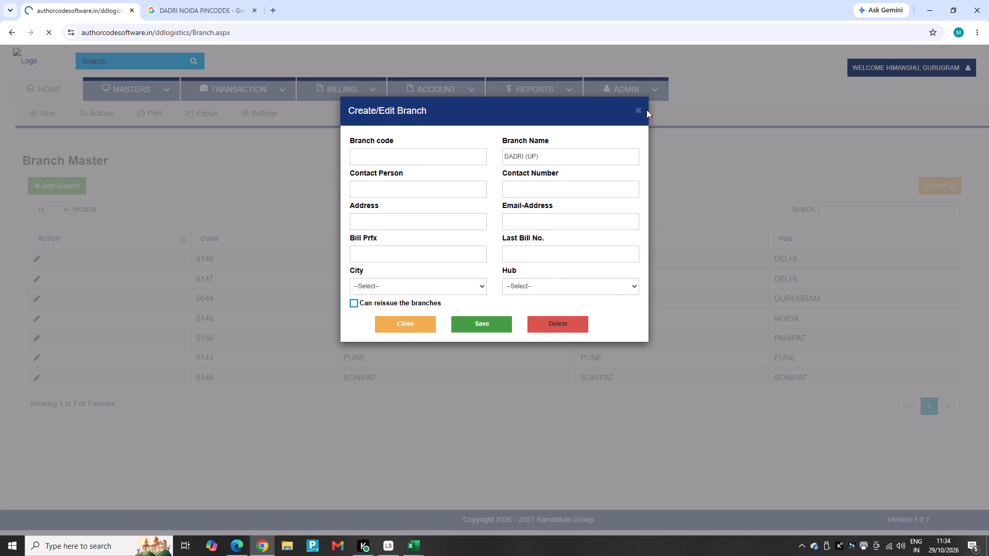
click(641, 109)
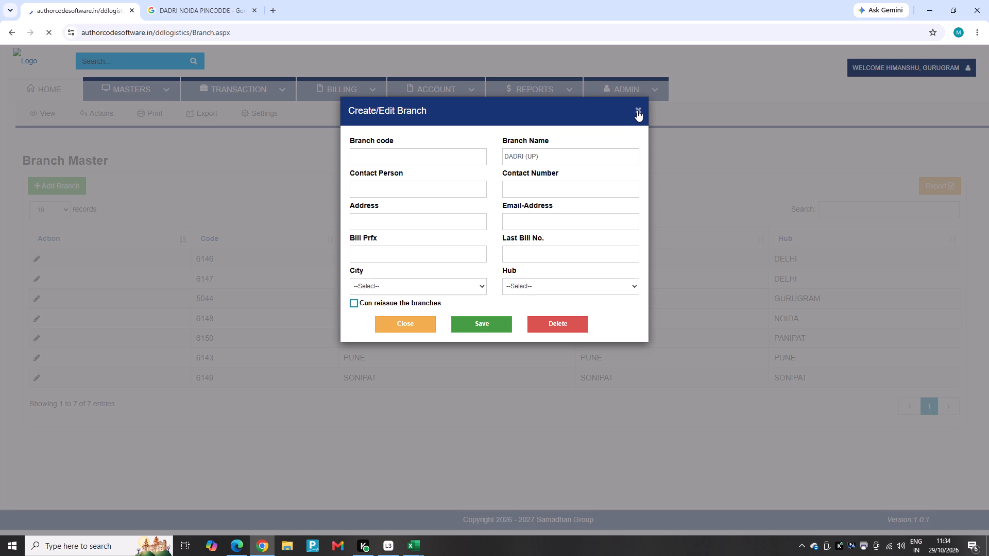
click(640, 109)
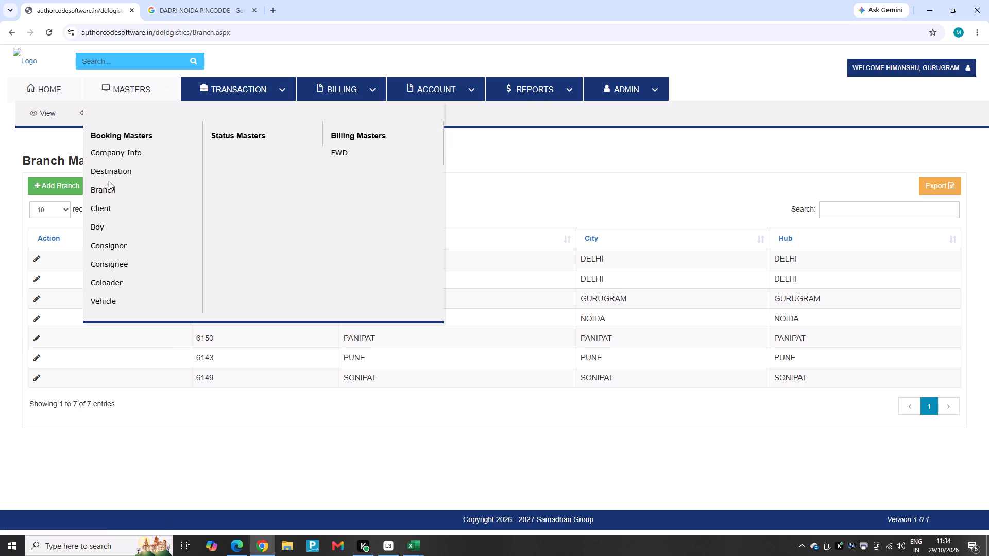
Start a new destination in the Destination master and name it DADRI(UP).
click(116, 173)
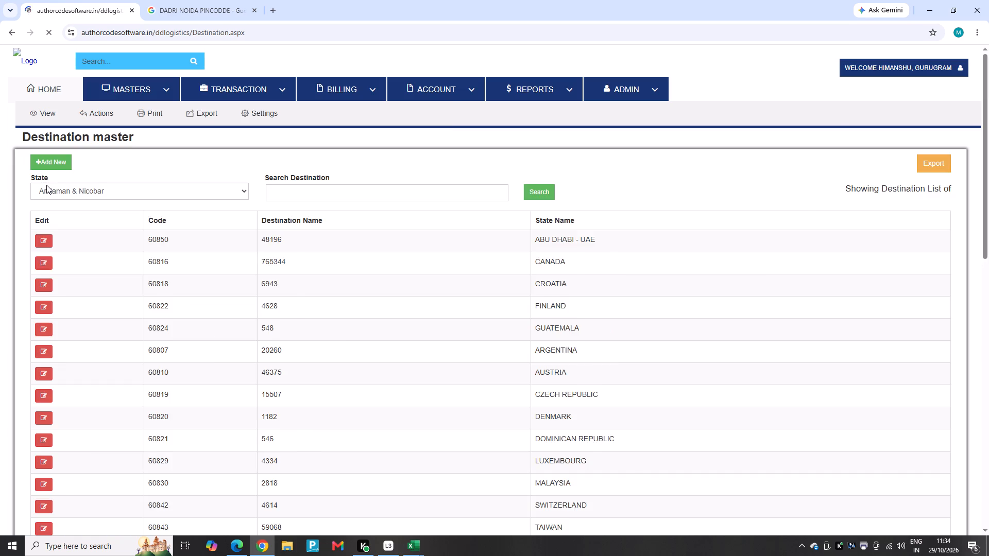
click(63, 161)
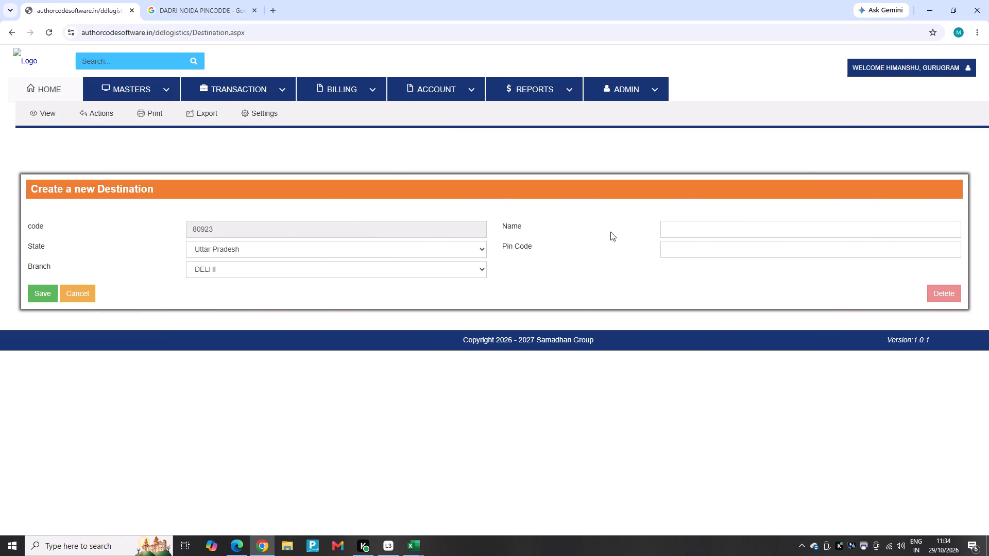
click(688, 234)
key(d)
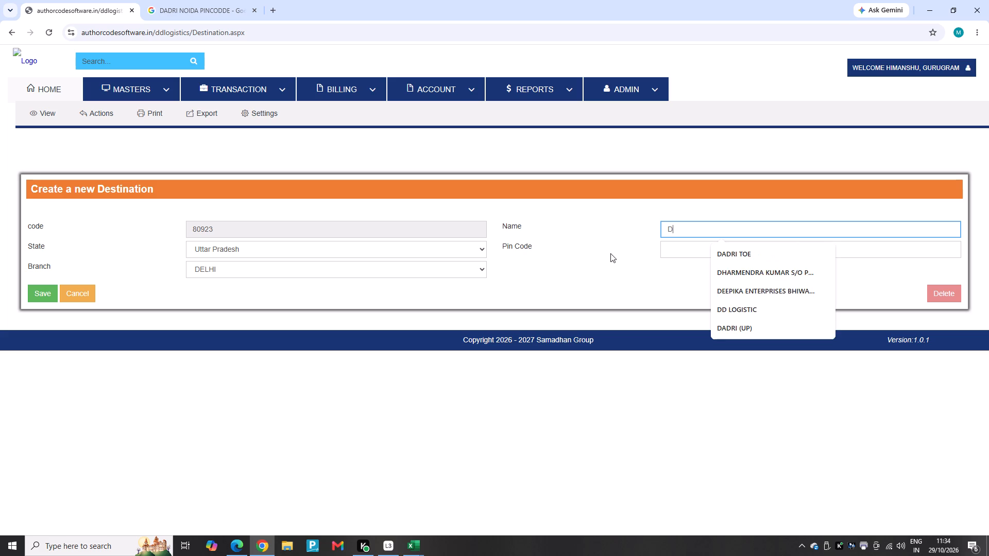
key(a)
key(d)
key(Down)
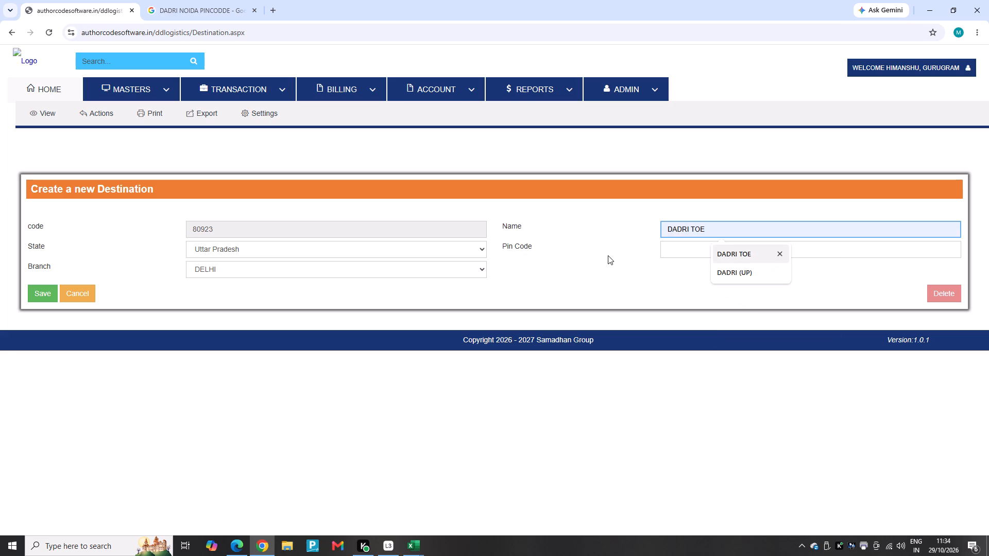
key(Tab)
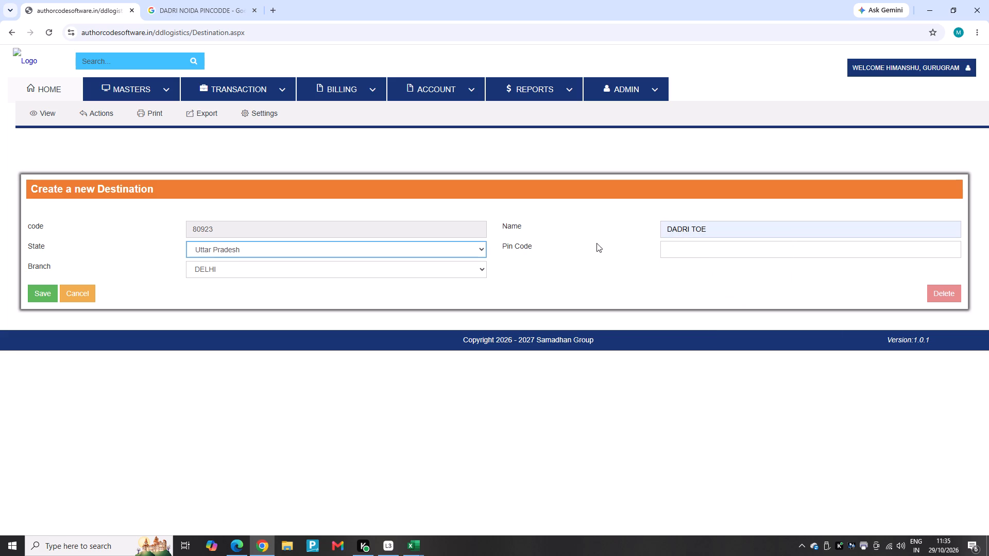
drag(723, 228, 690, 230)
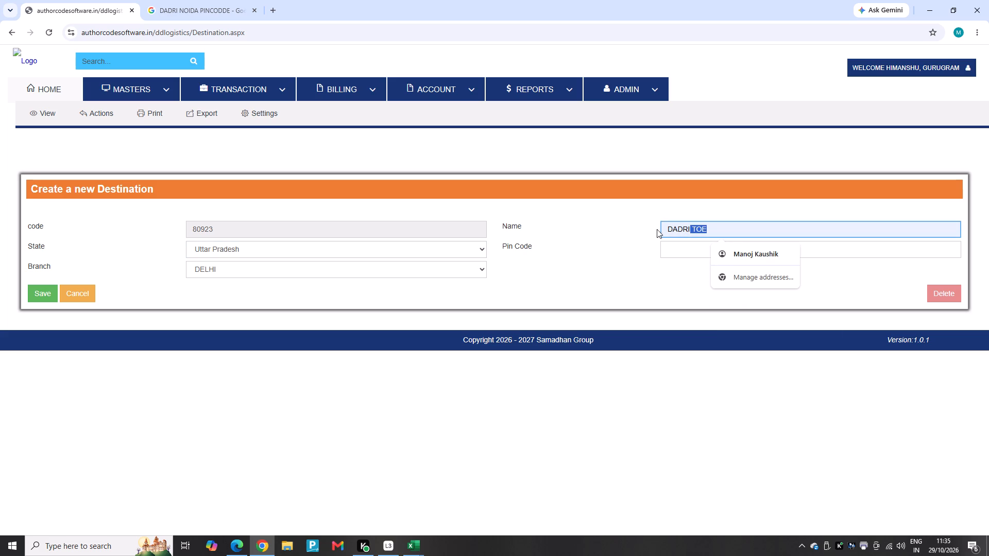
text((UP))
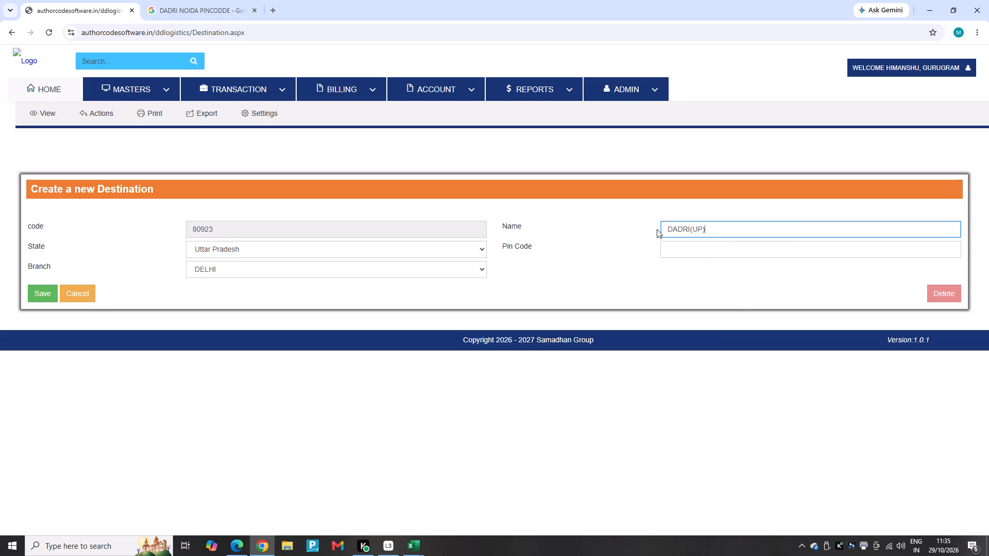
key(Tab)
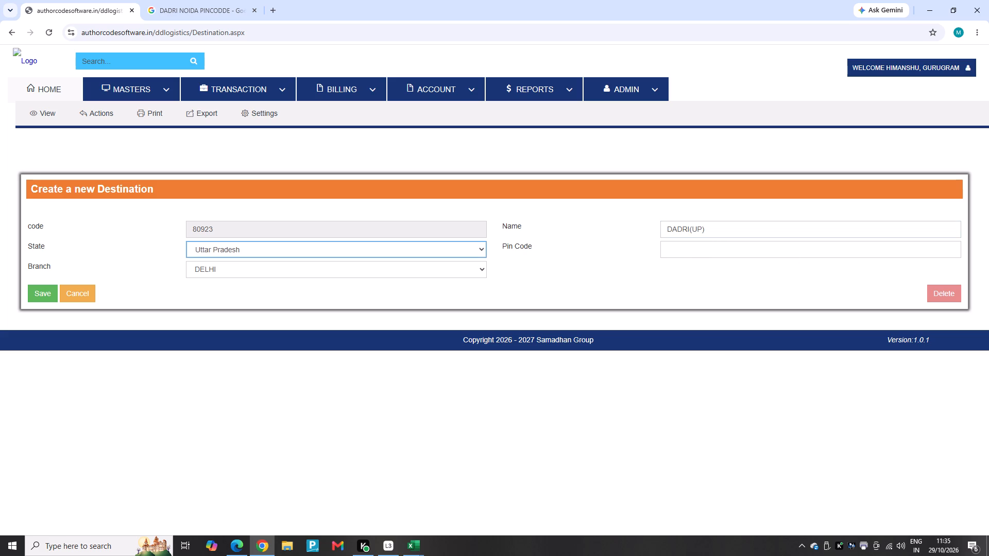
key(Tab)
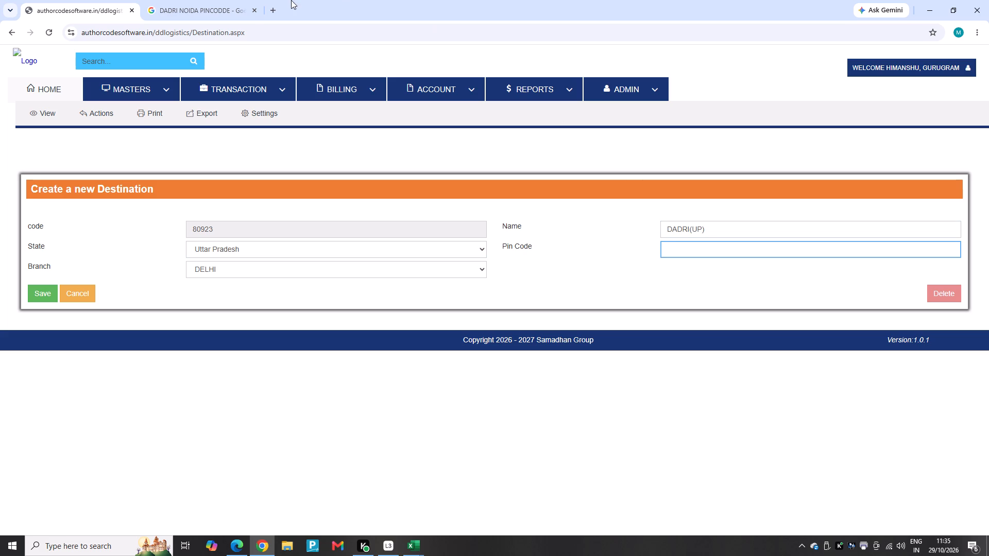
Copy the pin code 203207 from the Google result into the new destination's Pin Code and save the destination.
click(222, 5)
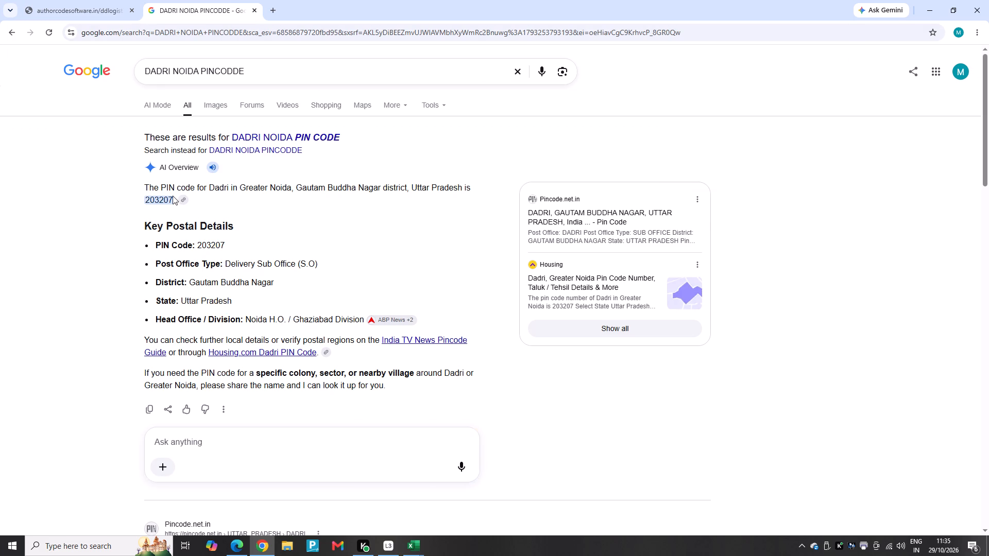
drag(165, 196, 149, 201)
drag(145, 200, 170, 201)
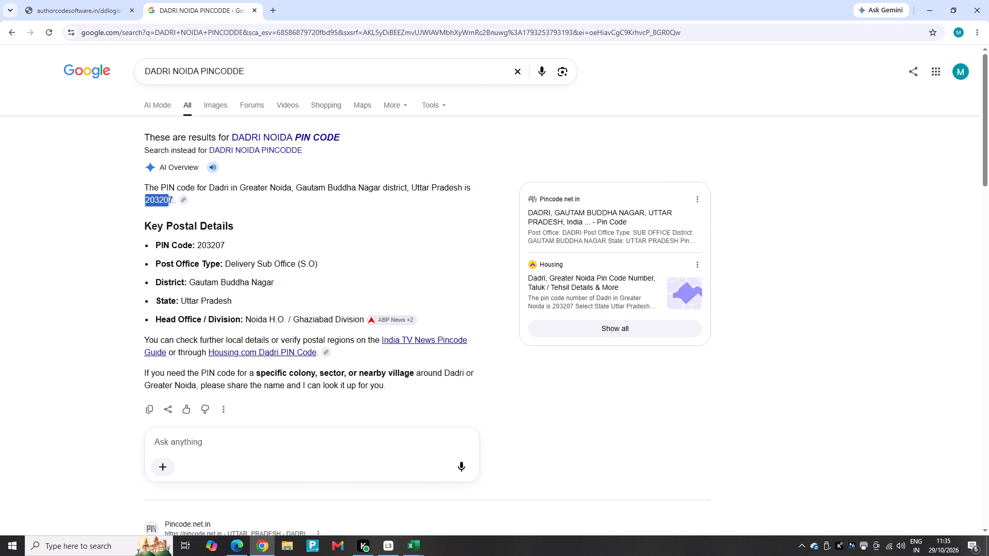
drag(170, 201, 172, 201)
key(ctrl+c)
click(56, 0)
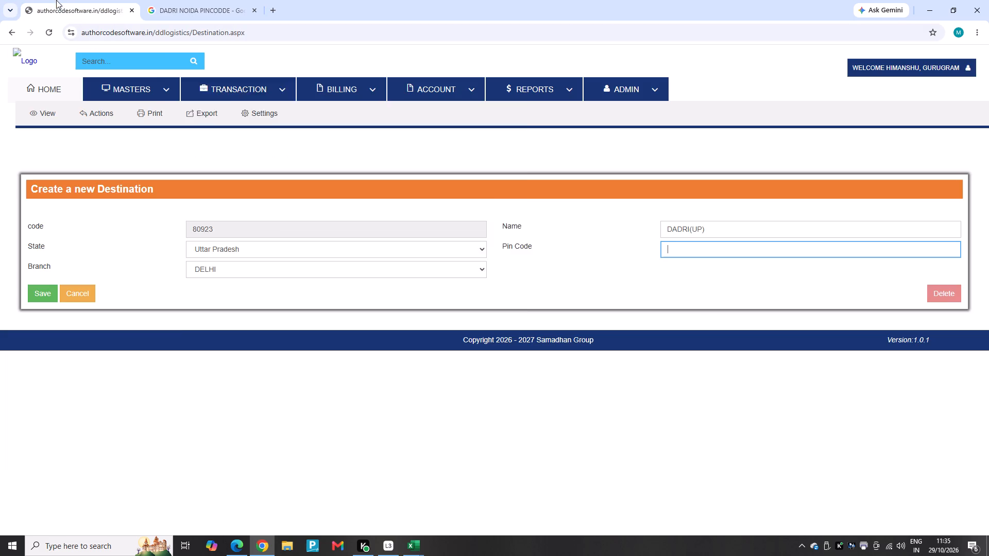
key(ctrl+v)
click(56, 296)
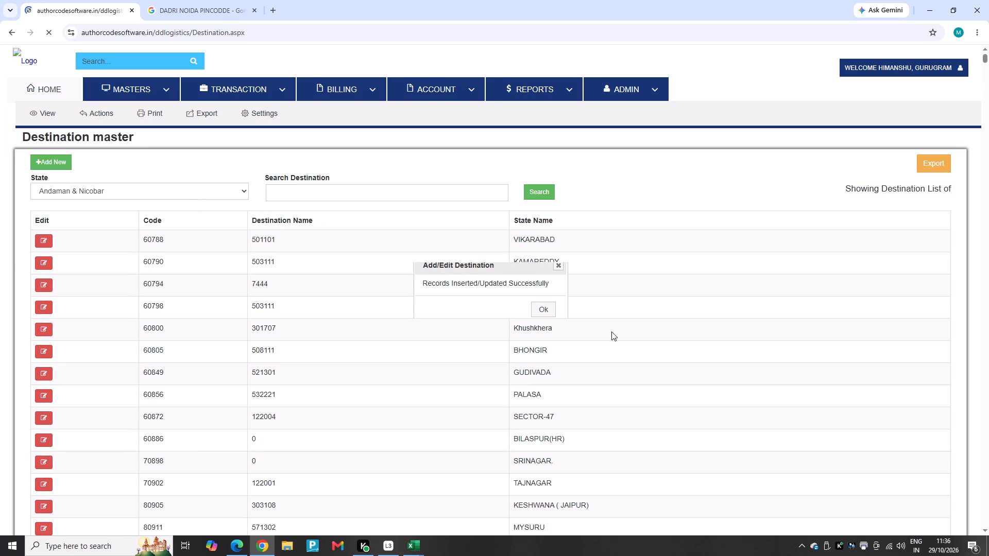
click(543, 312)
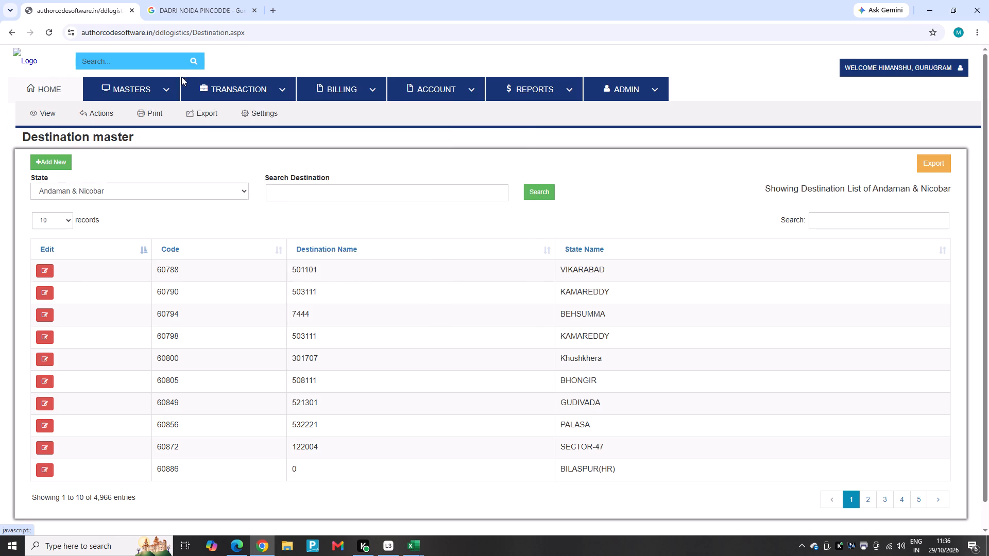
Load the booking with AWB No 1129 in the edit form.
click(234, 192)
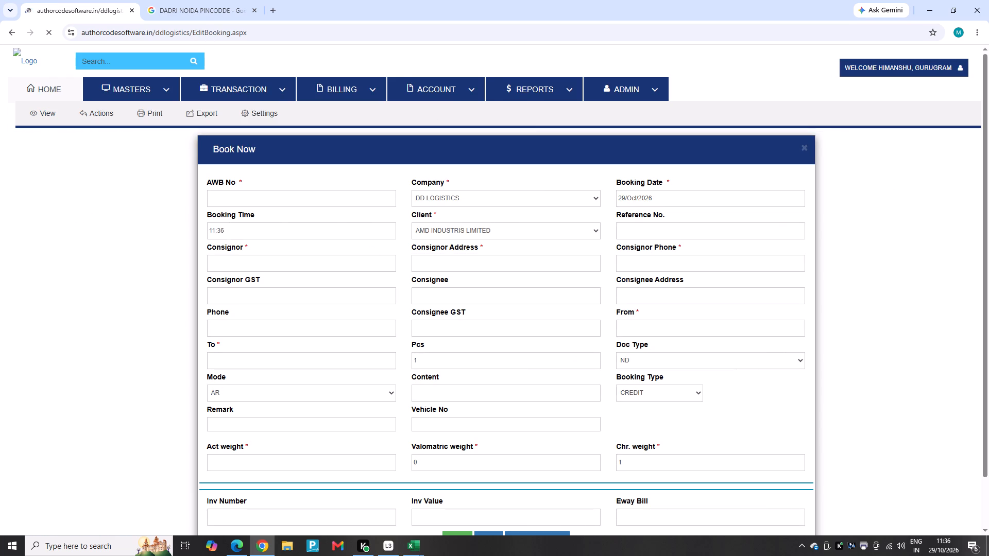
click(286, 199)
key(1)
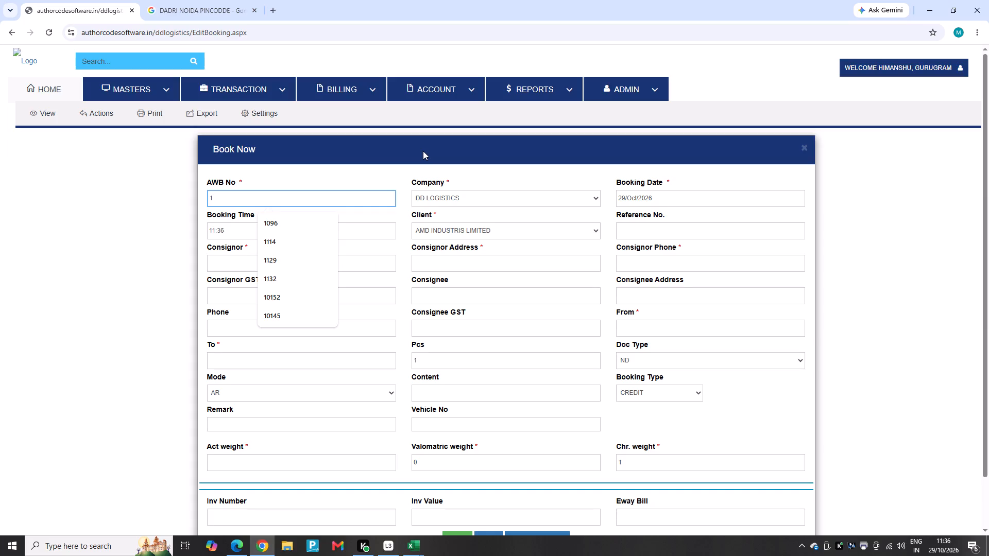
text(129)
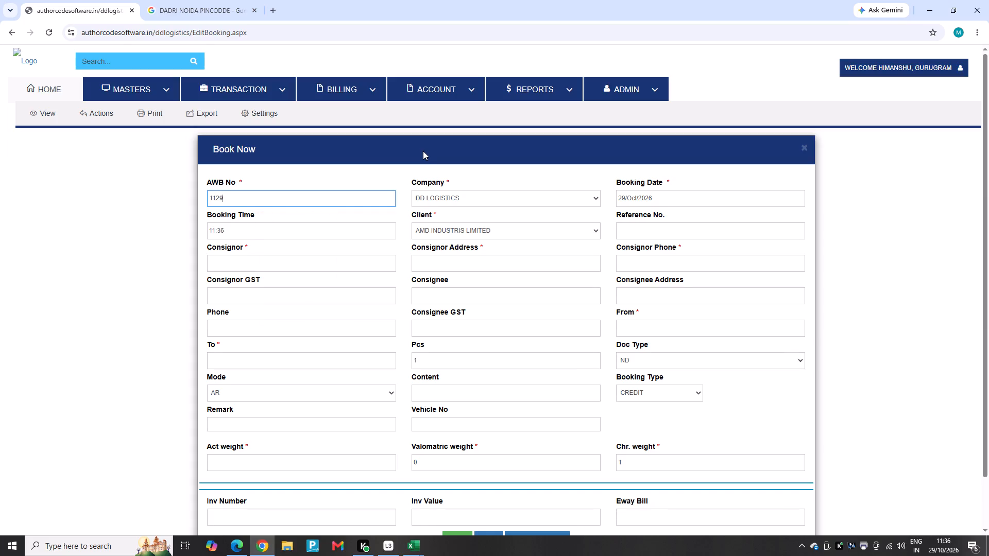
key(Tab)
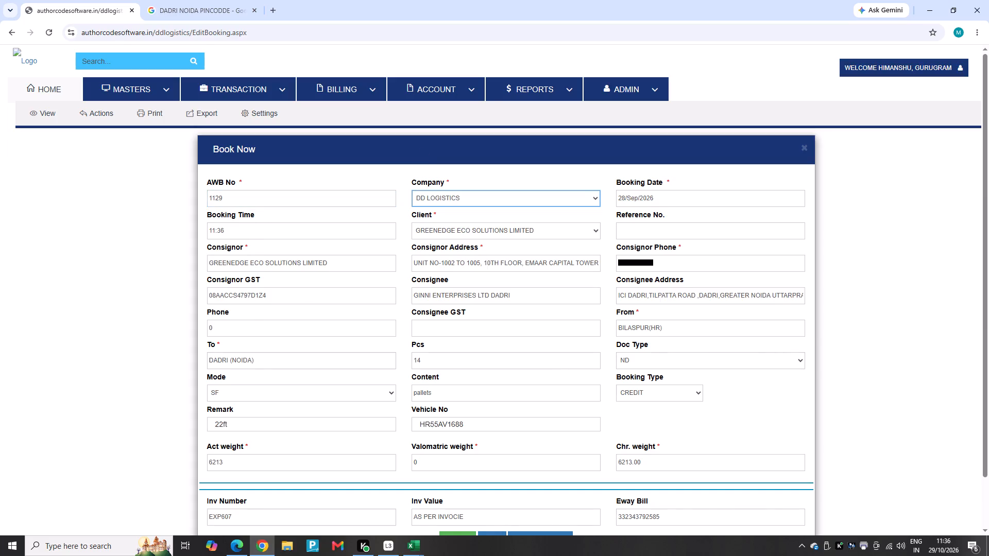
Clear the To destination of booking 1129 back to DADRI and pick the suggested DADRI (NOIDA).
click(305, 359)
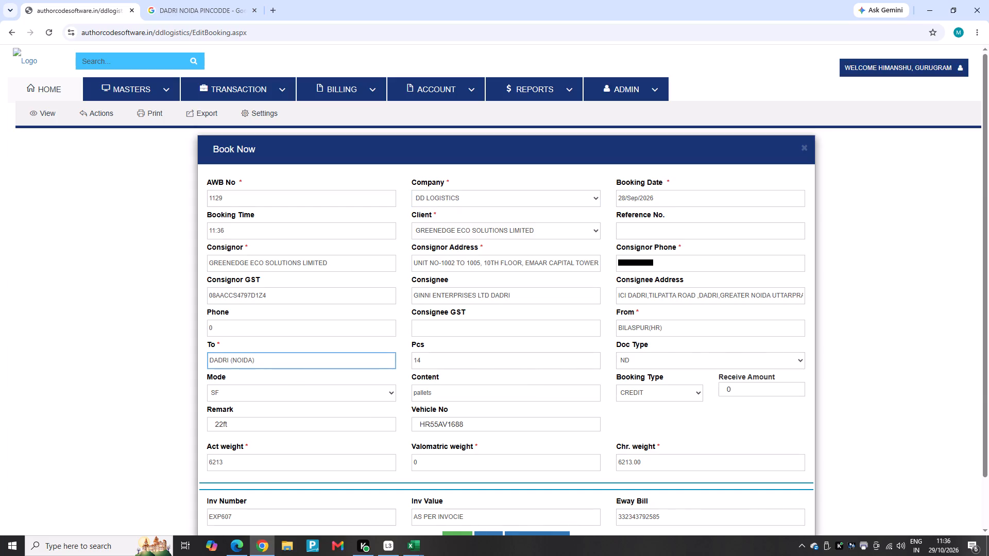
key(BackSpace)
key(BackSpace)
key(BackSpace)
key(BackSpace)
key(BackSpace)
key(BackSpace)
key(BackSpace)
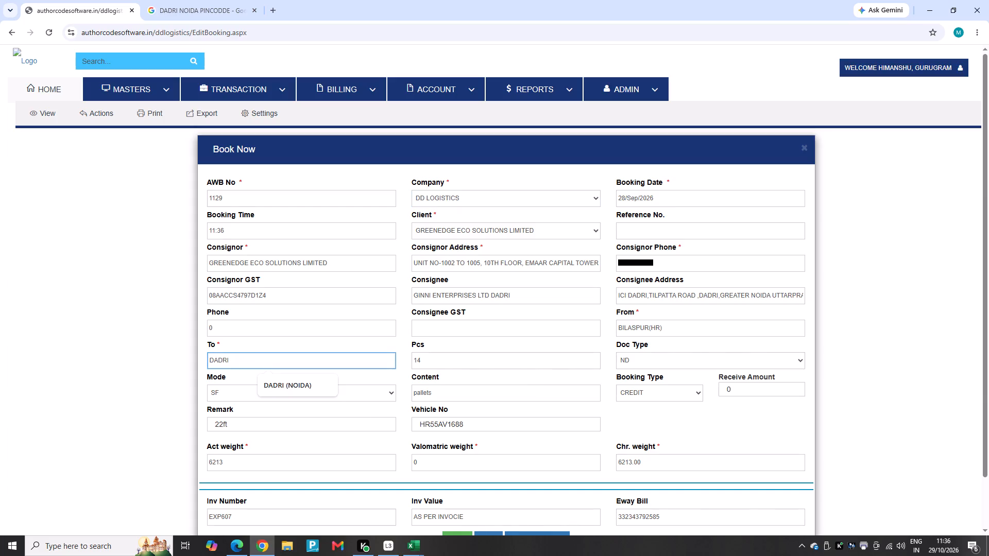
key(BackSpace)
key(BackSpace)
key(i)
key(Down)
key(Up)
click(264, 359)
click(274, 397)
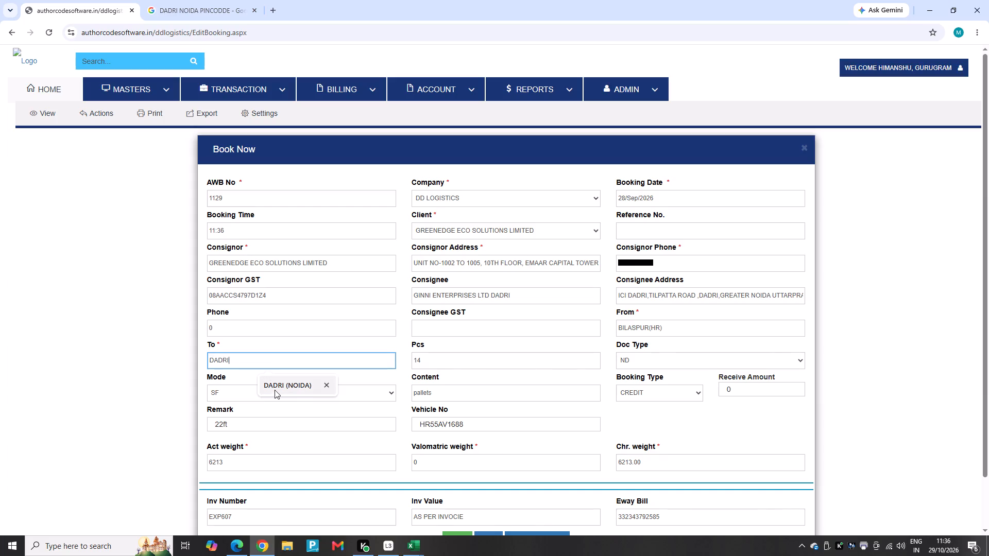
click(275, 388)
Change the To destination of booking 1129 to DADRI (UP) and save the booking.
click(251, 359)
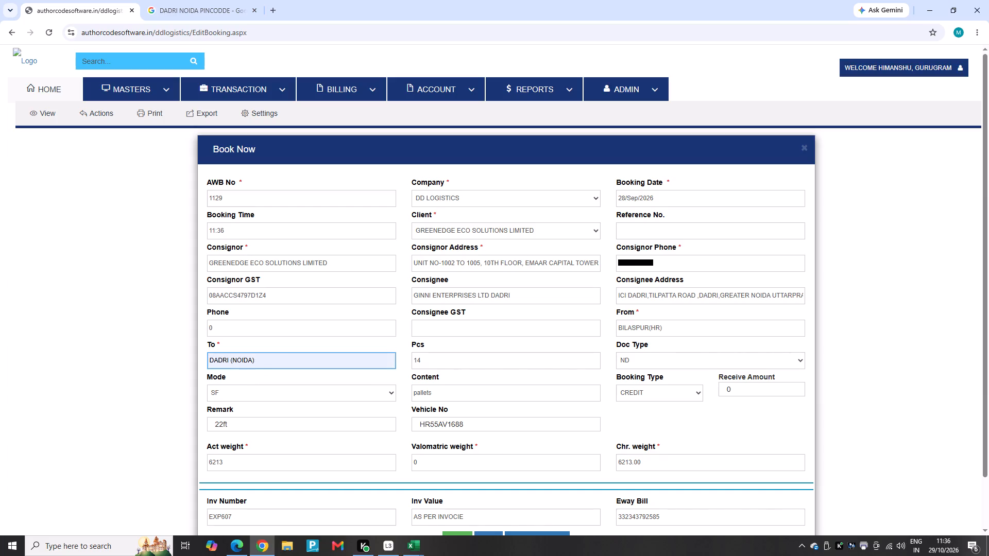
key(BackSpace)
key(BackSpace)
key(BackSpace)
key(BackSpace)
key(BackSpace)
text(UP)
scroll(281, 342, down, 3)
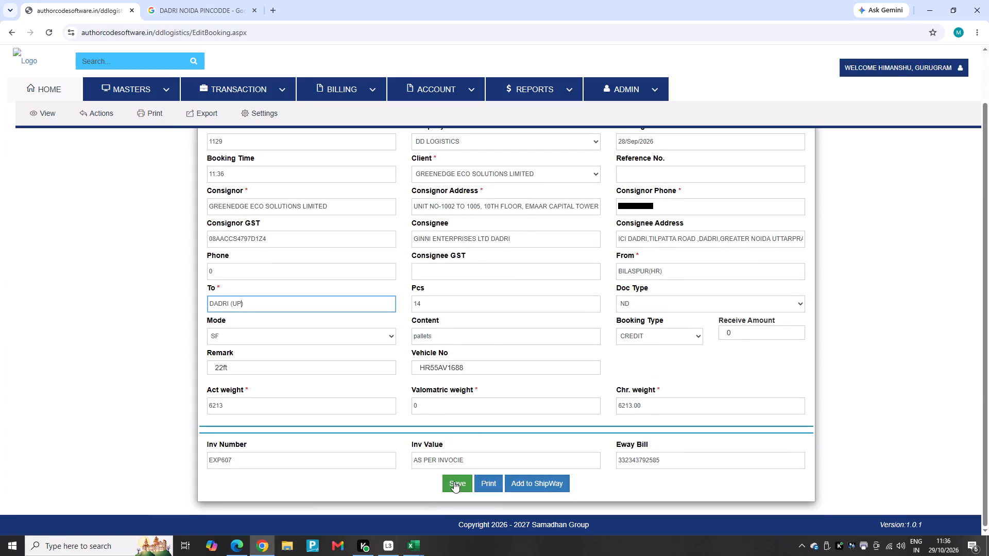
click(454, 481)
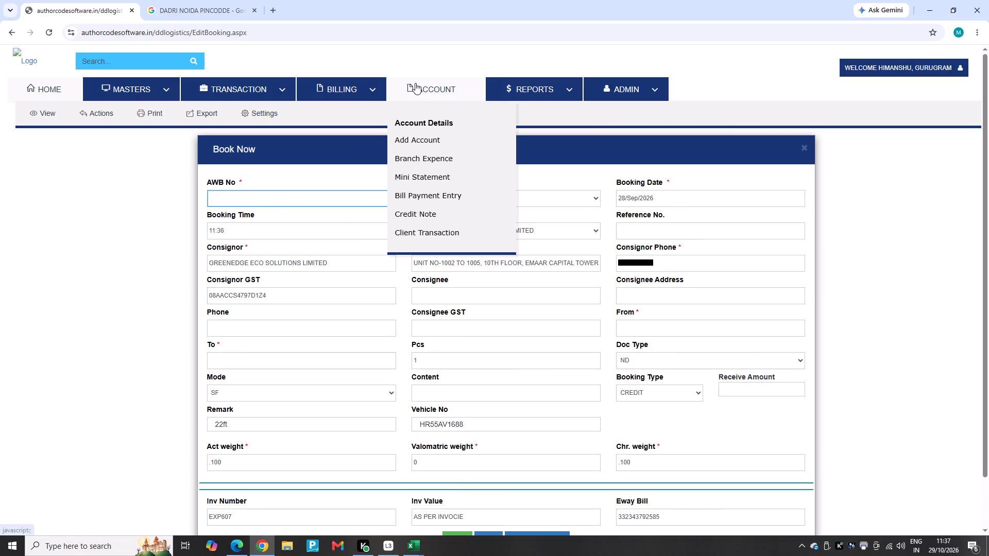
text(112)
key(9)
key(Tab)
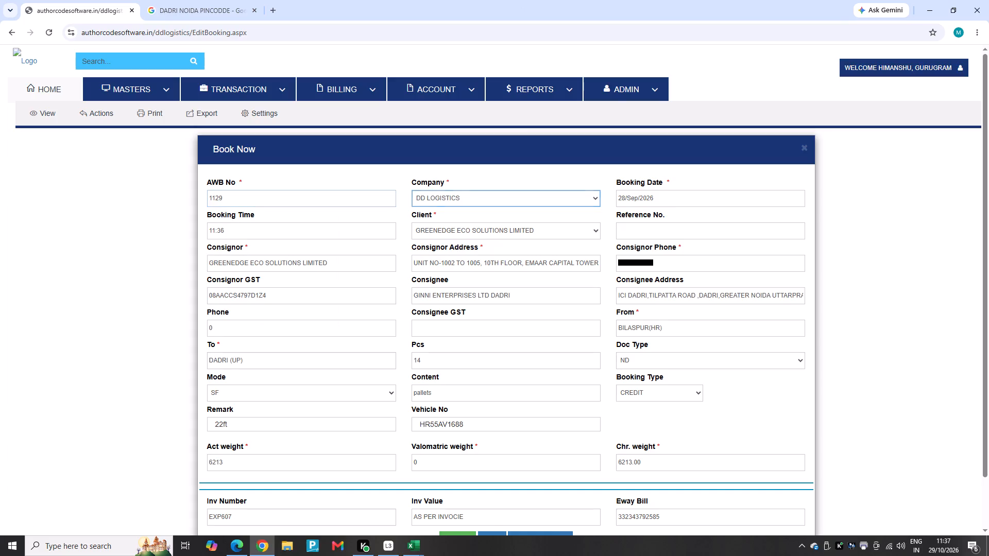
scroll(516, 117, down, 1)
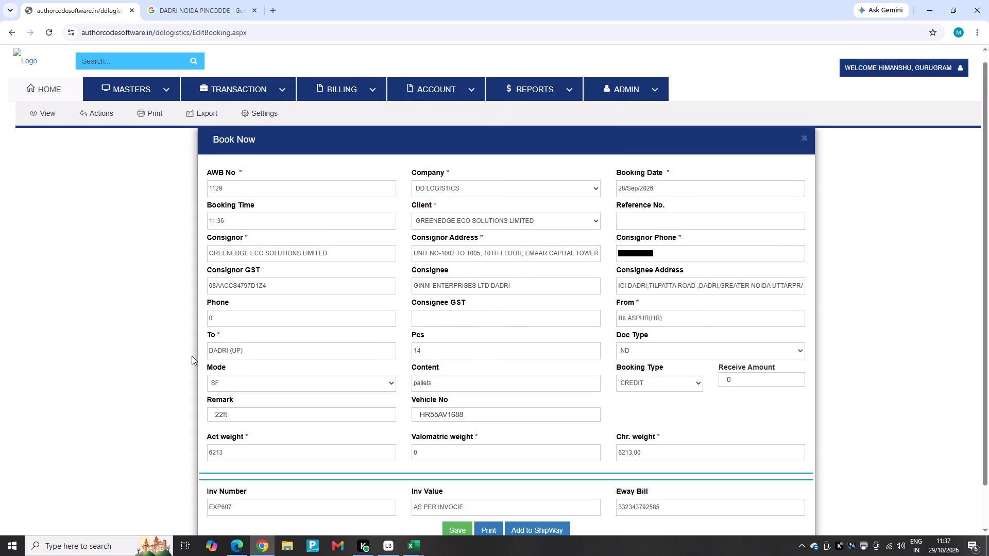
scroll(568, 335, down, 1)
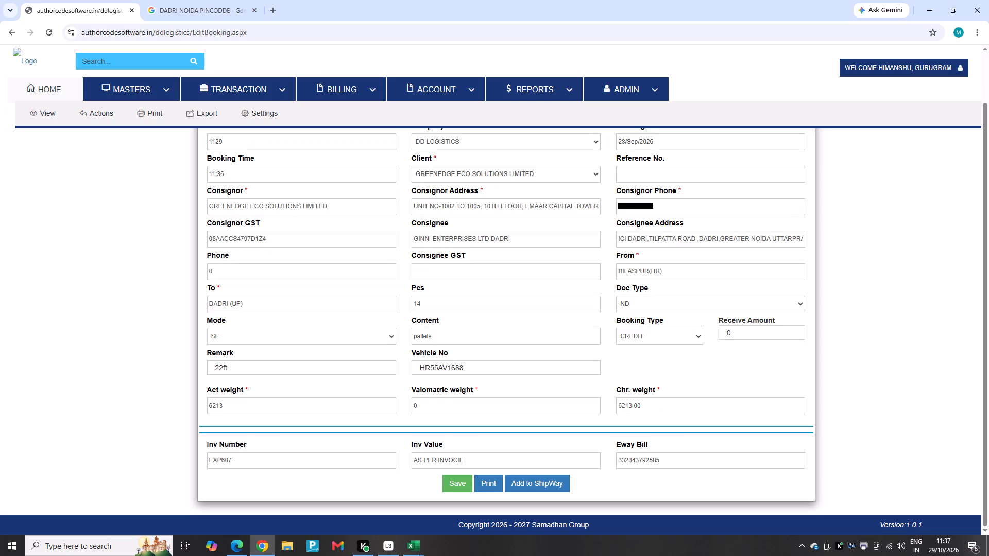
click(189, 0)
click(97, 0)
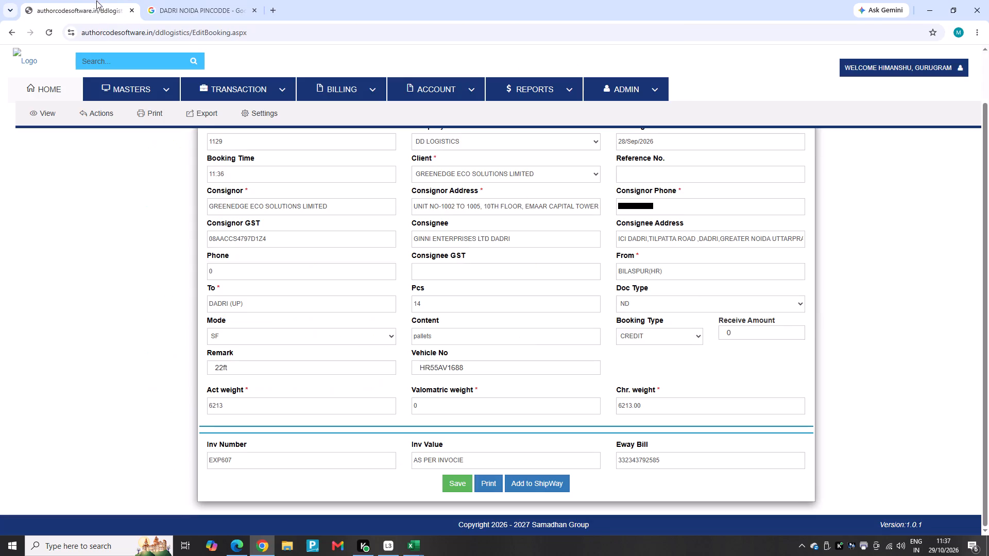
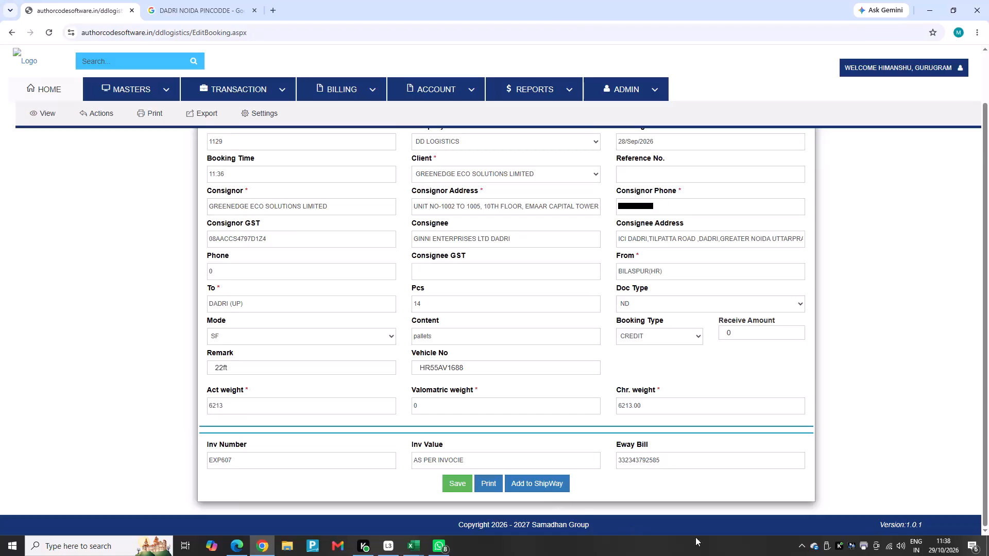
Review the details of booking 1129 in the edit form, from the AWB number to the invoice and e-way bill fields.
drag(988, 482, 988, 456)
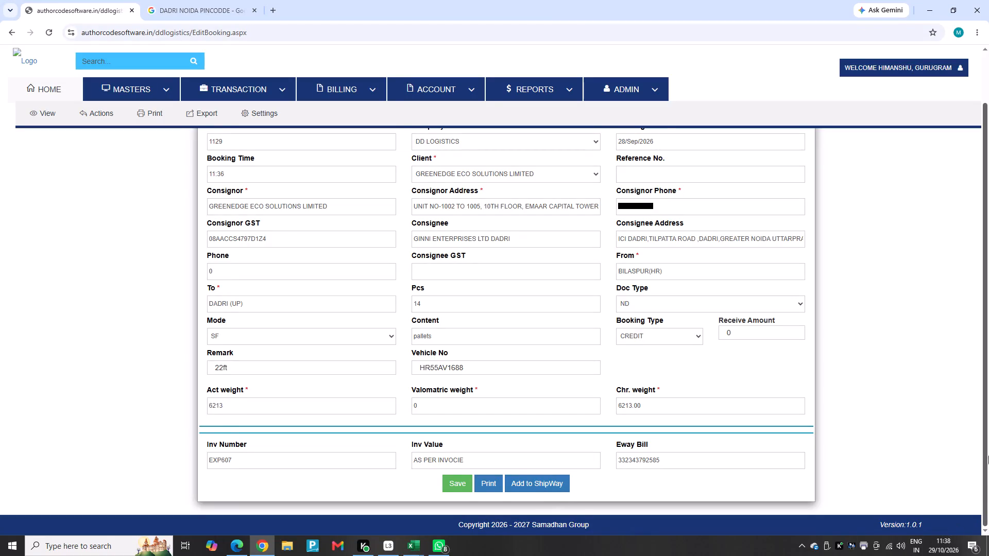
drag(988, 456, 988, 472)
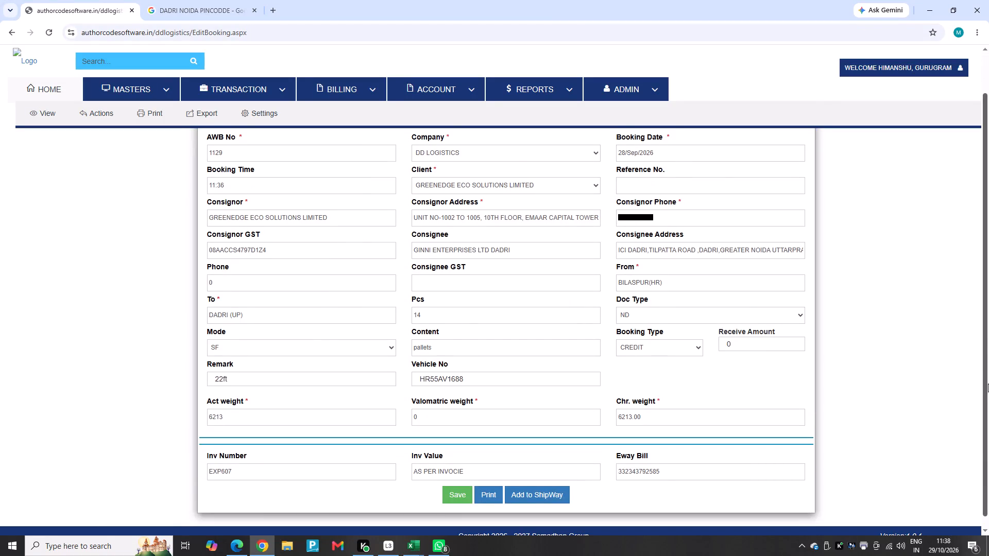
drag(988, 333, 988, 226)
scroll(988, 226, down, 6)
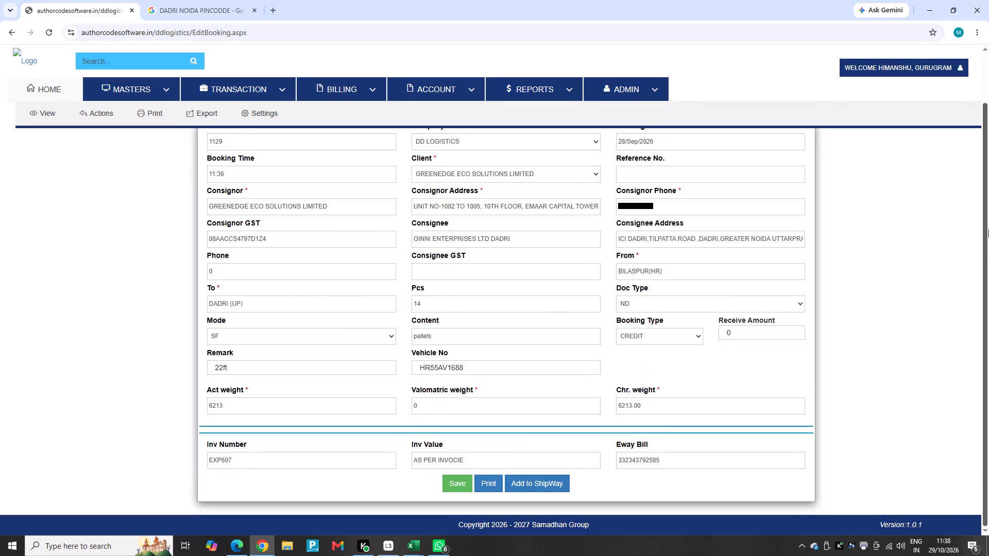
scroll(986, 232, up, 6)
scroll(986, 232, down, 1)
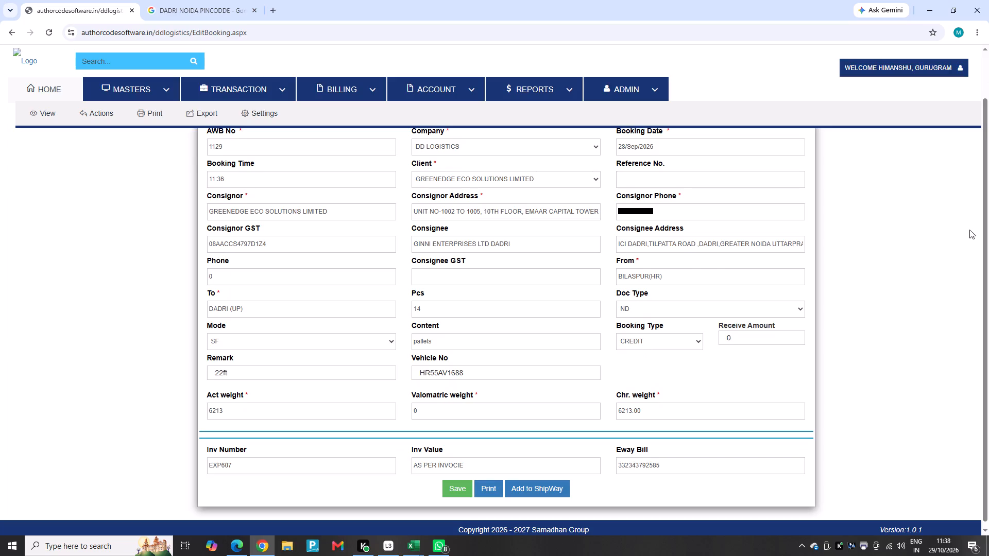
scroll(978, 240, up, 5)
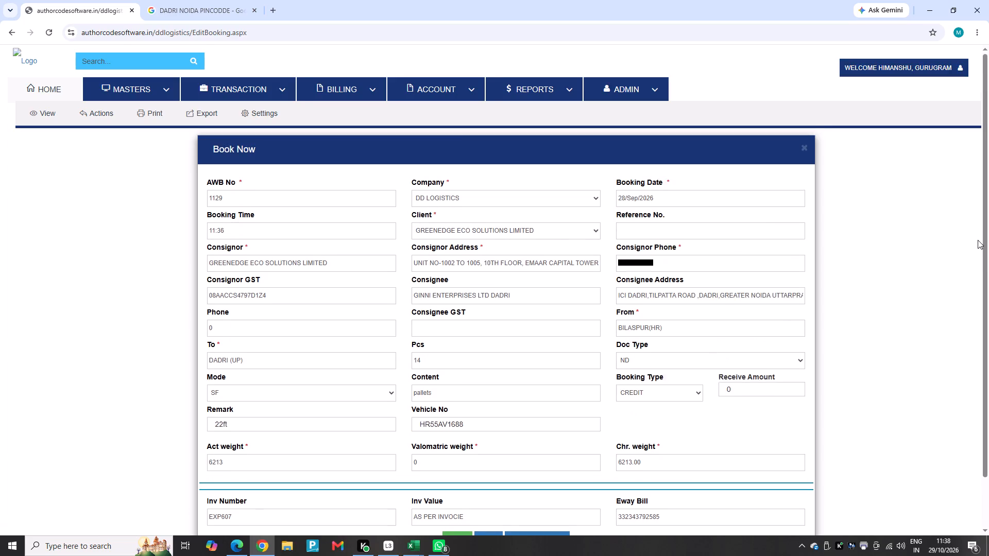
scroll(978, 240, down, 4)
scroll(978, 240, up, 6)
scroll(978, 240, down, 3)
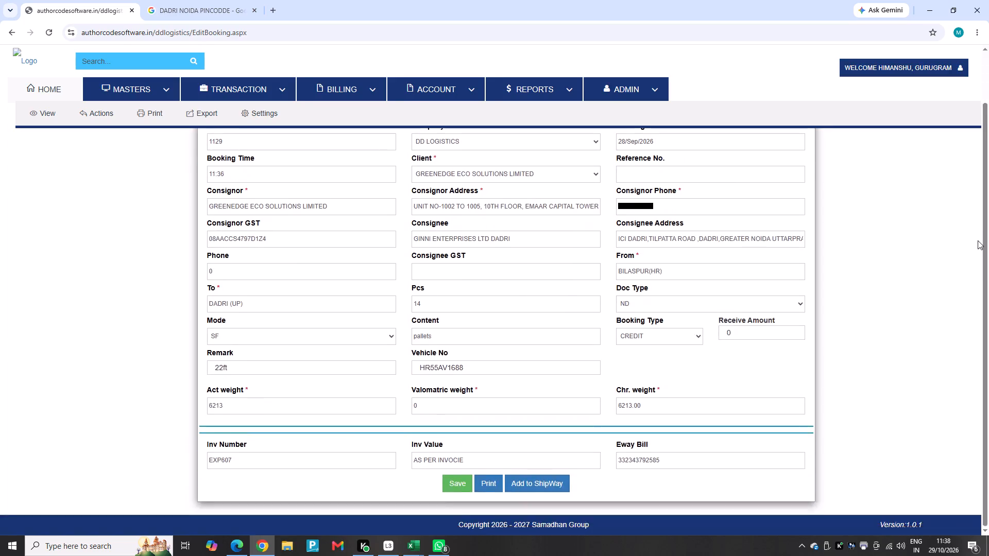
scroll(978, 240, up, 2)
scroll(978, 240, down, 1)
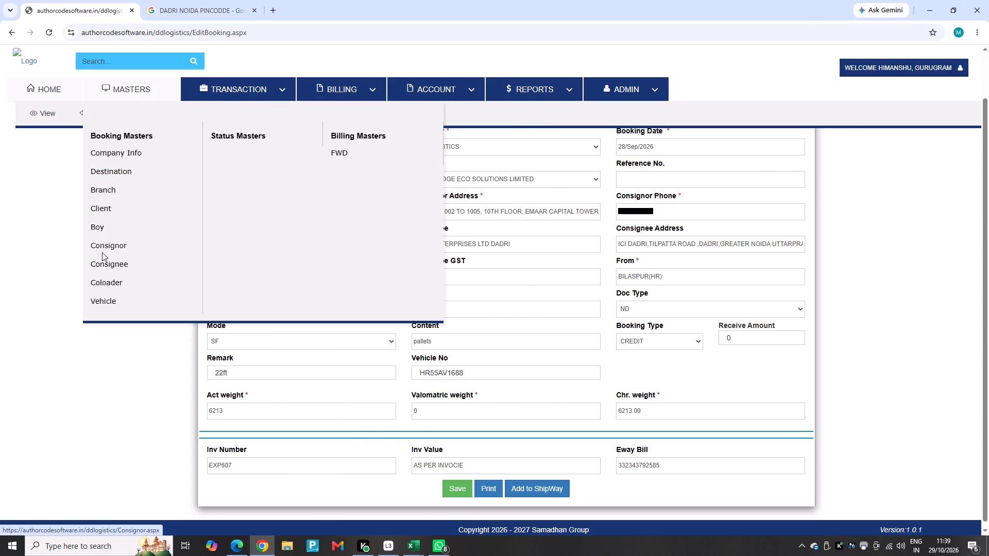
Open the Consignee master from the booking masters.
click(108, 259)
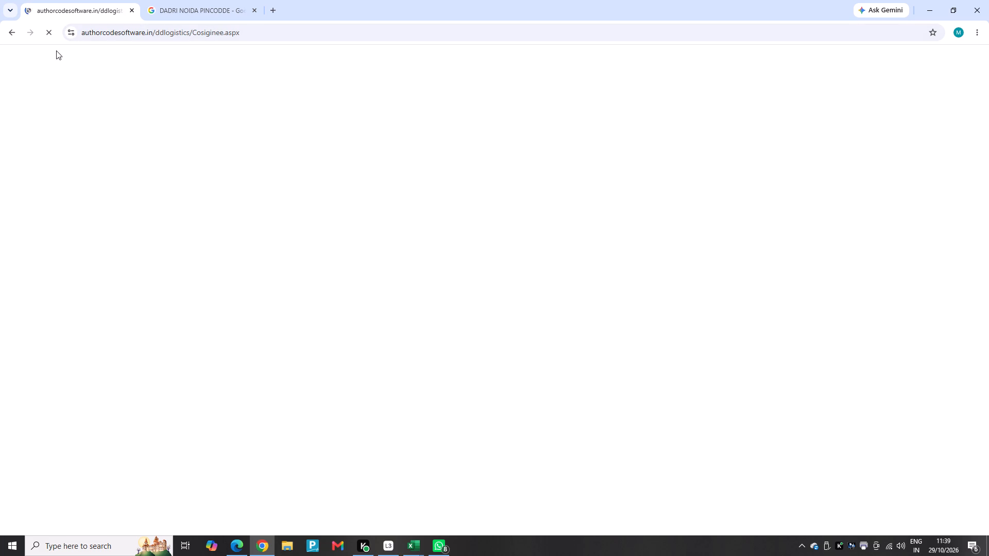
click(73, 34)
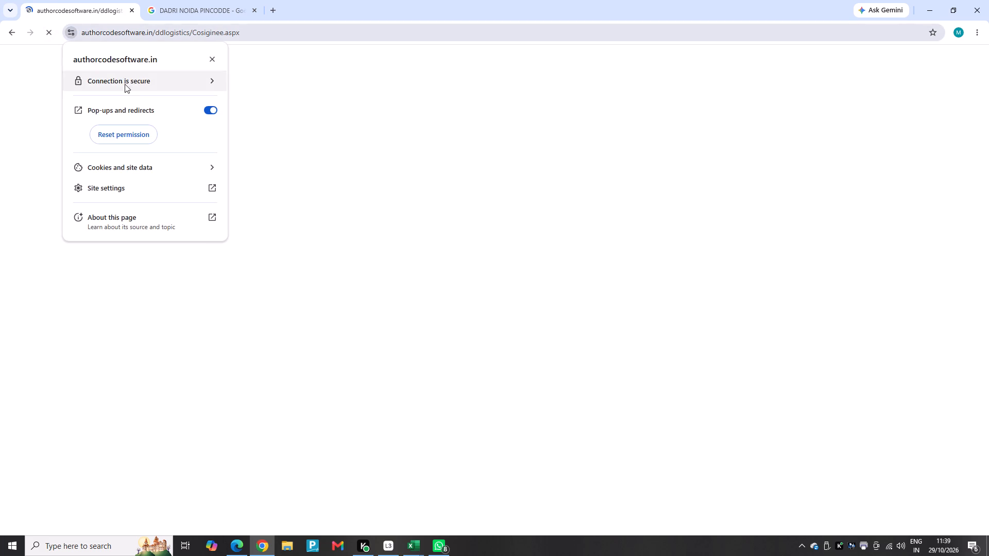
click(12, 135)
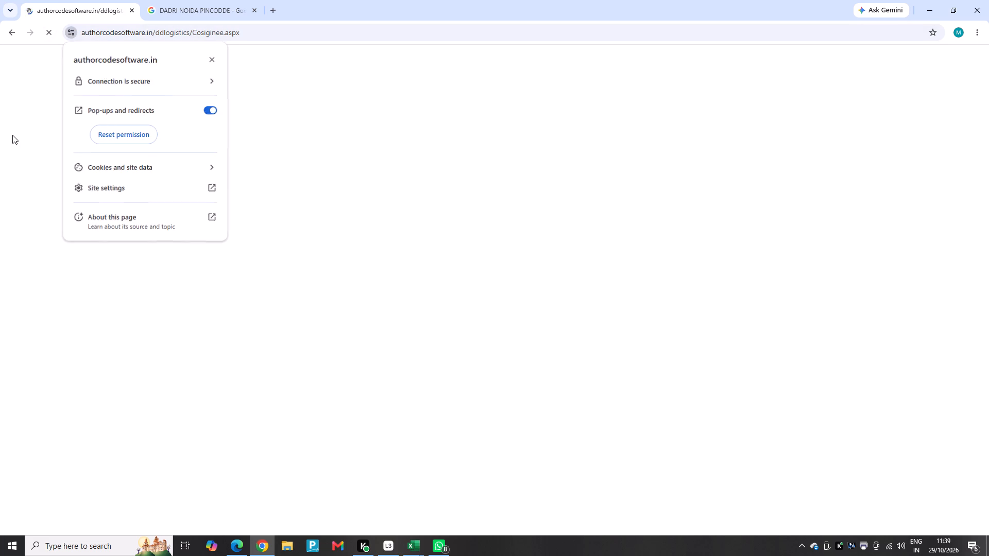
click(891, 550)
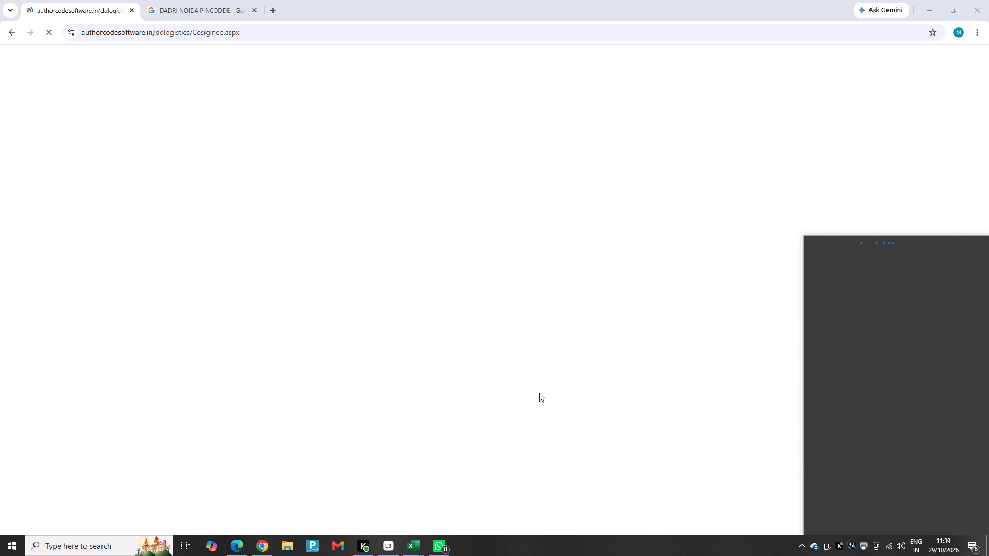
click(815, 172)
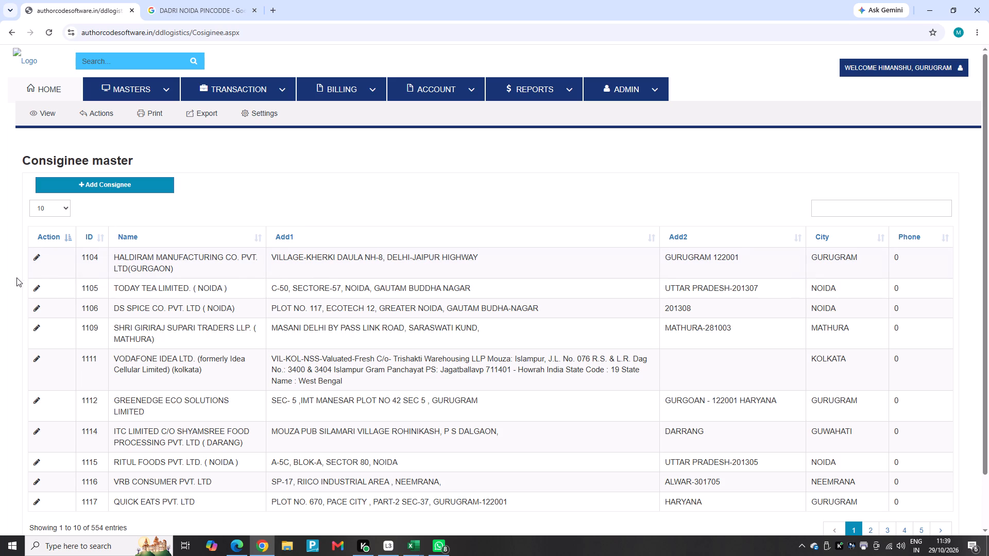
Examine the IDs and names of the first consignees listed in the Consignee master.
drag(109, 254, 70, 258)
click(99, 257)
click(87, 260)
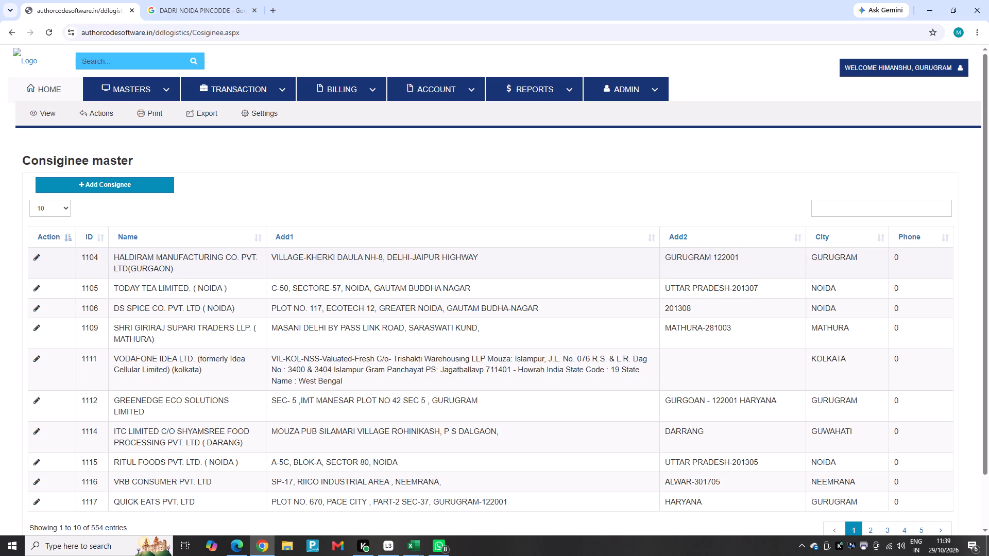
double_click(95, 256)
click(91, 286)
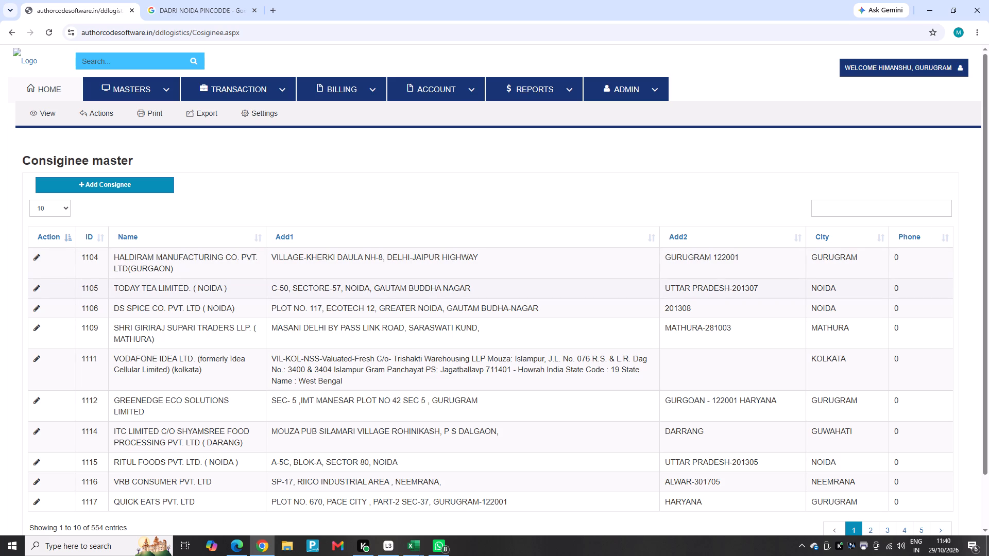
double_click(91, 286)
double_click(88, 306)
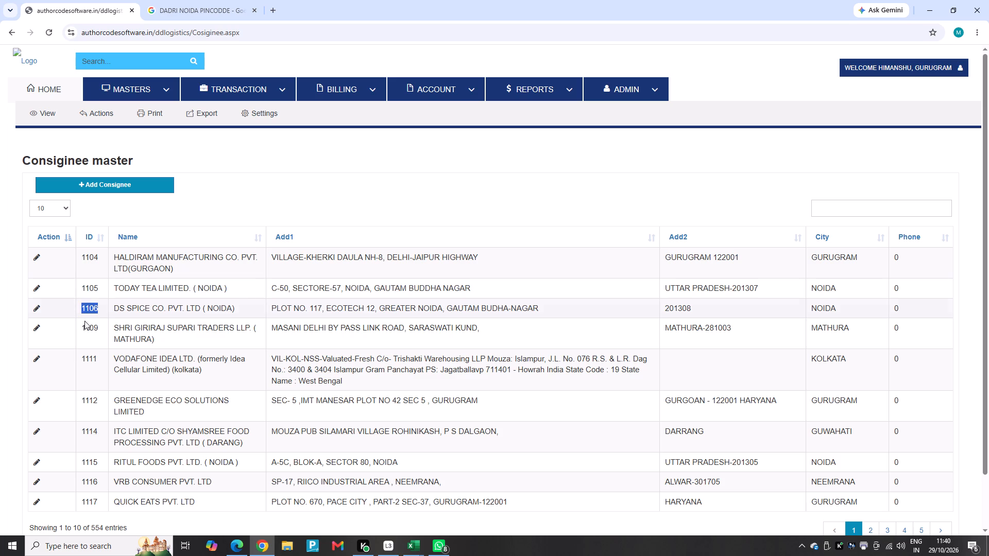
click(86, 333)
double_click(89, 326)
Close the Google results page for the DADRI NOIDA pin code search.
click(154, 0)
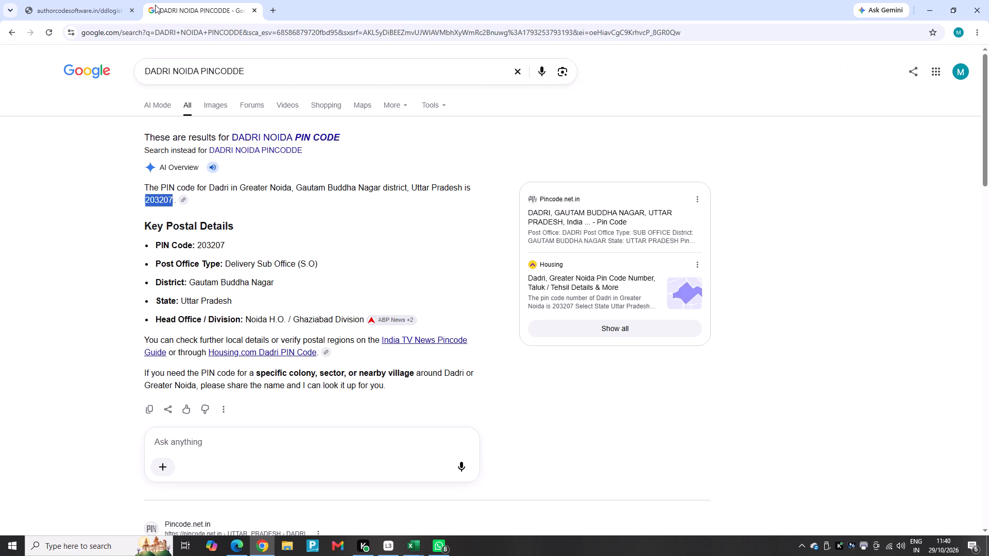
click(252, 7)
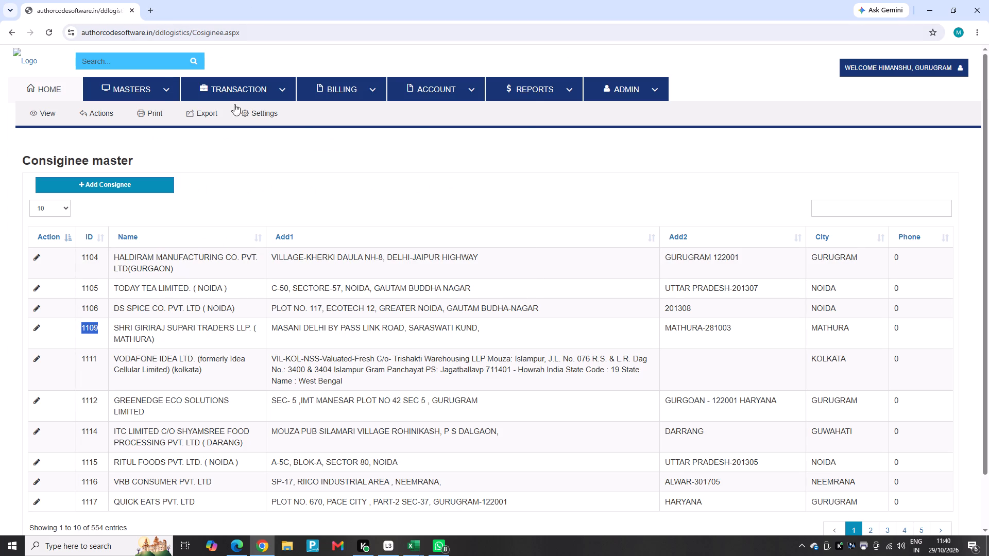
Open the edit record of consignee 1104, HALDIRAM MANUFACTURING, to view its details, and close it without updating.
click(35, 255)
click(36, 254)
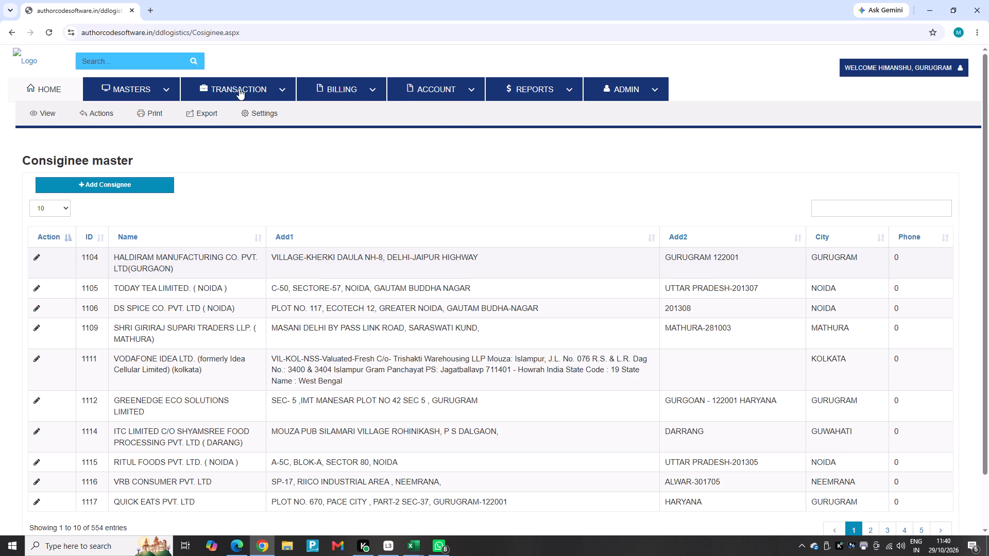
scroll(131, 289, down, 5)
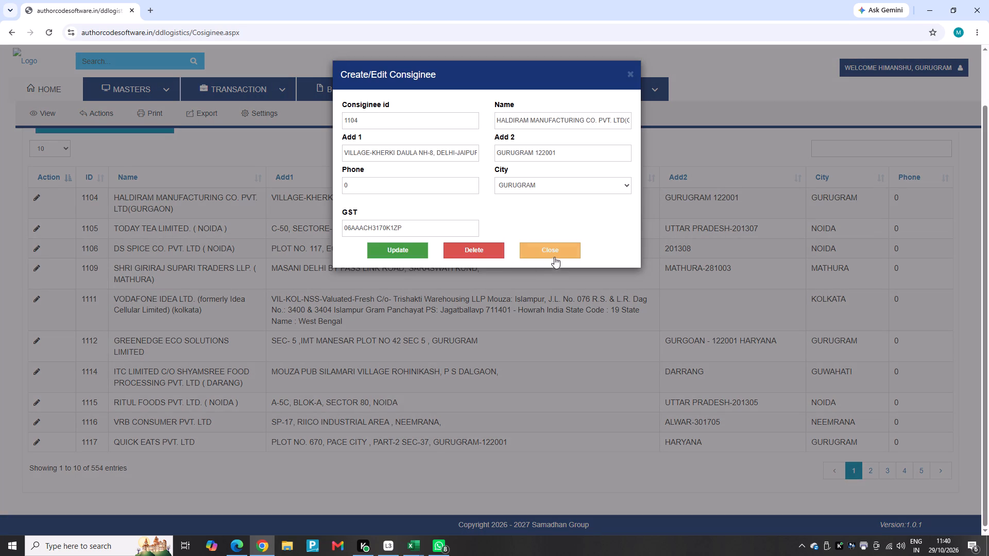
click(554, 256)
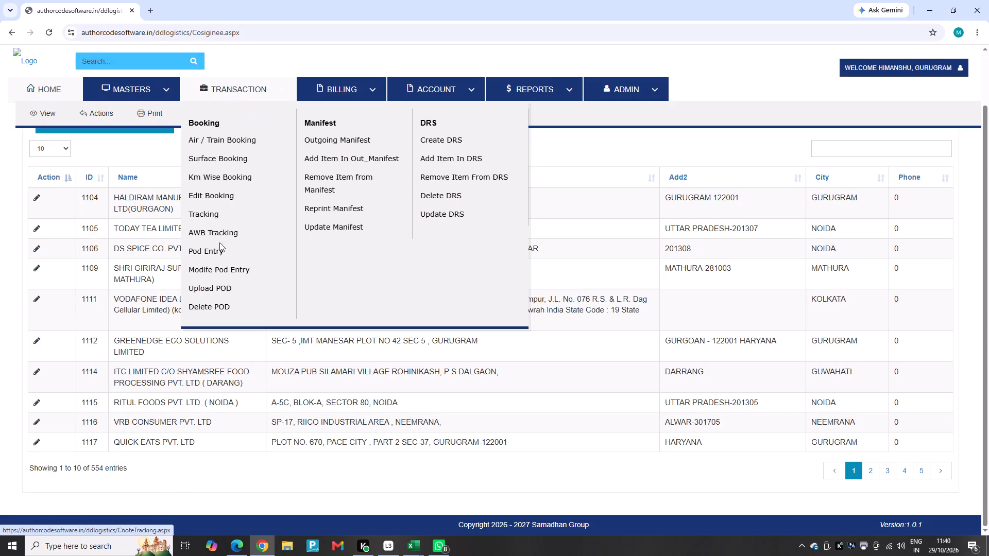